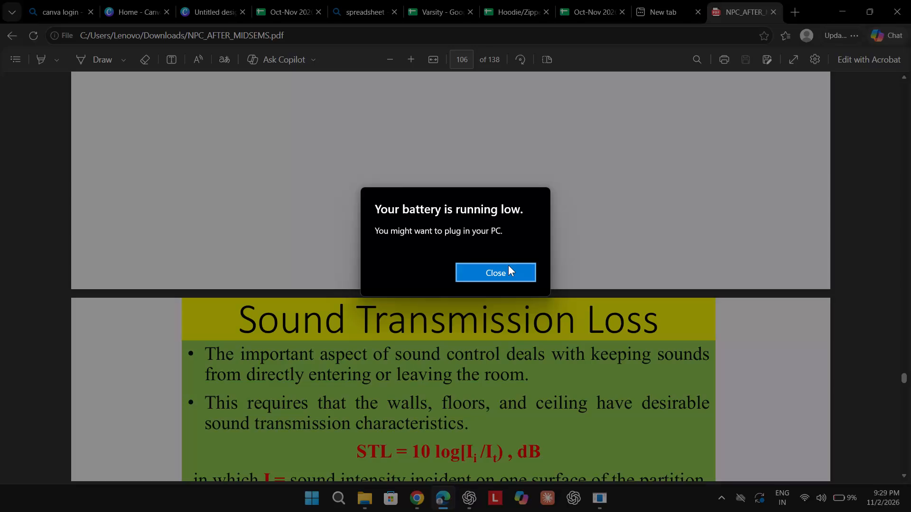
Dismiss the low-battery warning, switch to Chrome and reload the VARSITY RESPONSE spreadsheet.
{"action": "left_click", "coordinate": [508, 265]}
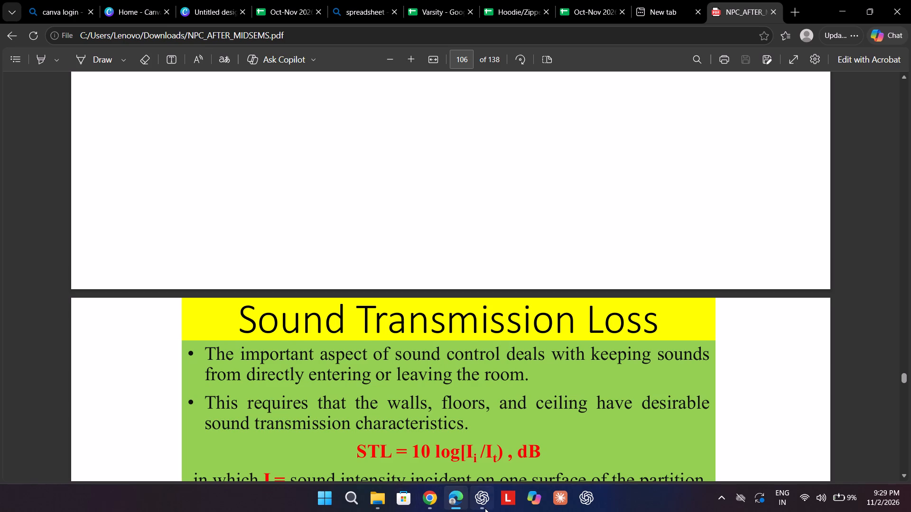
{"action": "left_click", "coordinate": [437, 506]}
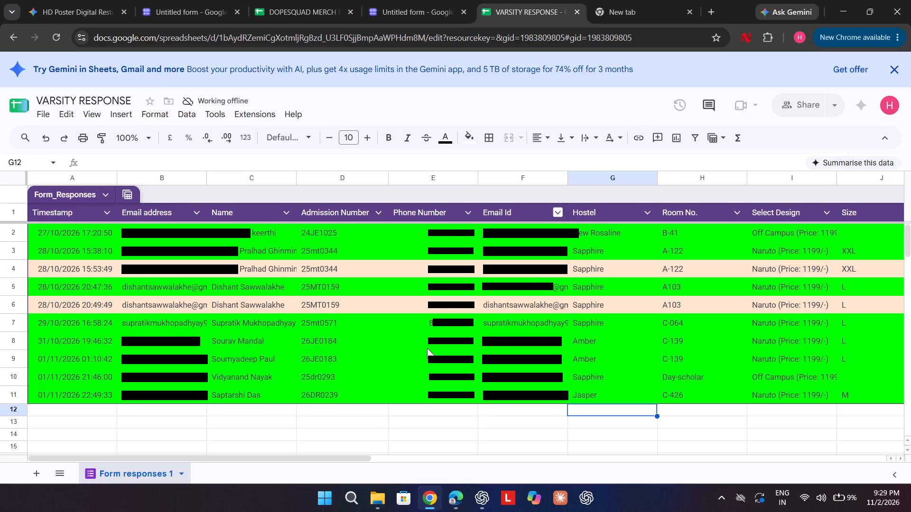
{"action": "key", "text": "F5"}
{"action": "scroll", "coordinate": [427, 348], "scroll_direction": "down", "scroll_amount": 1}
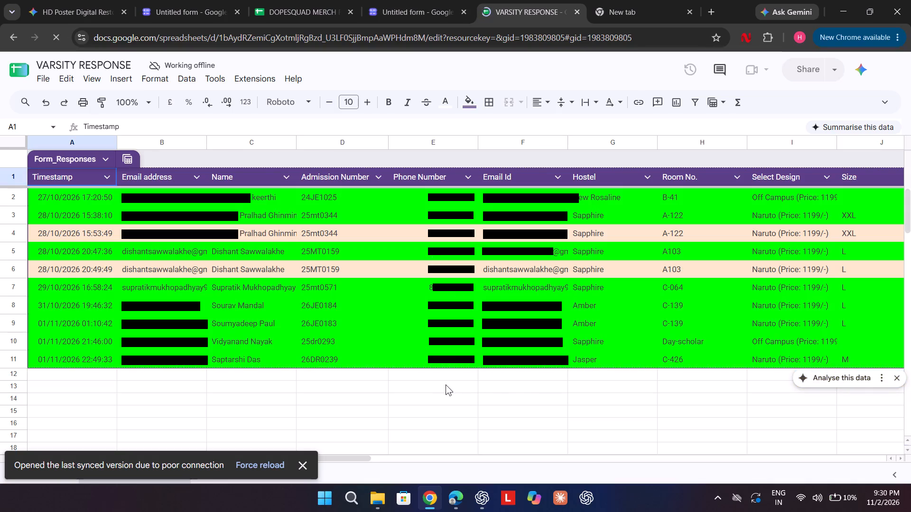
Open the DOPESQUAD MERCH RESPONSE spreadsheet, look over its latest order rows and reload it.
{"action": "left_click", "coordinate": [284, 0]}
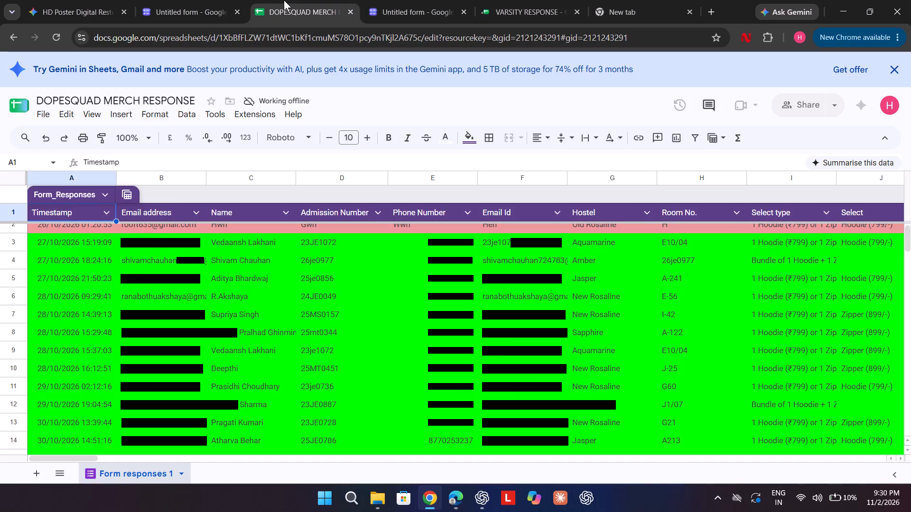
{"action": "scroll", "coordinate": [395, 354], "scroll_direction": "down", "scroll_amount": 5}
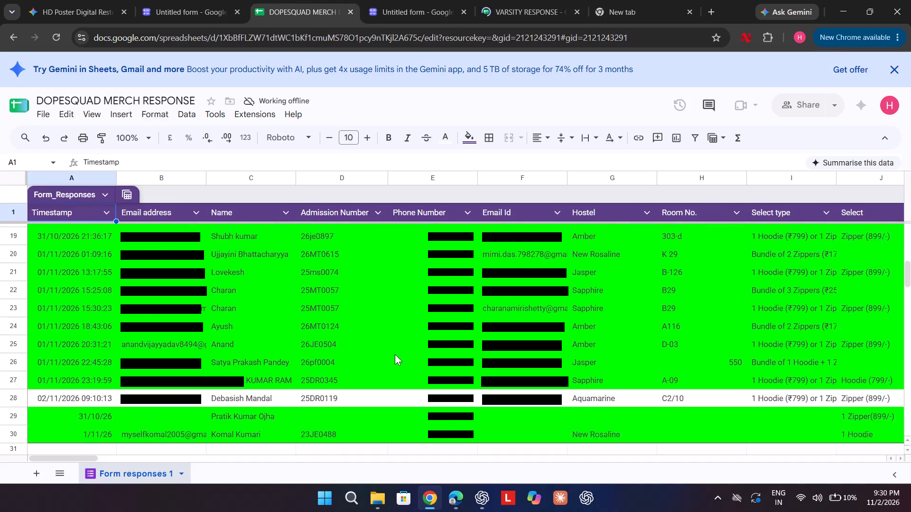
{"action": "scroll", "coordinate": [395, 354], "scroll_direction": "down", "scroll_amount": 1}
{"action": "scroll", "coordinate": [395, 339], "scroll_direction": "up", "scroll_amount": 1}
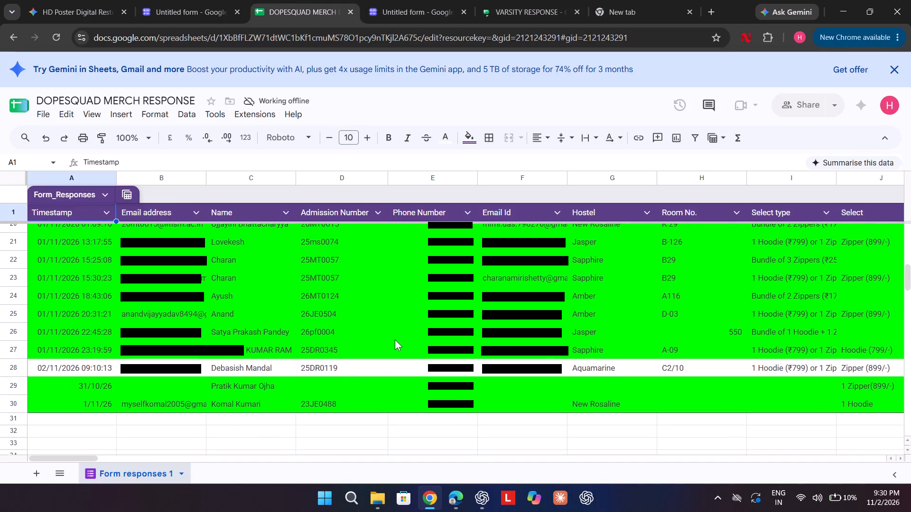
{"action": "scroll", "coordinate": [395, 339], "scroll_direction": "up", "scroll_amount": 2}
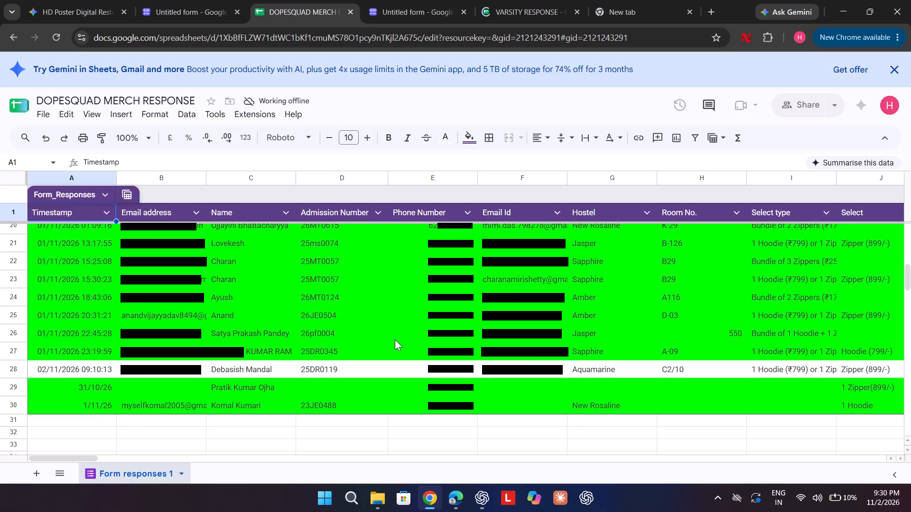
{"action": "key", "text": "F5"}
{"action": "left_click", "coordinate": [837, 509]}
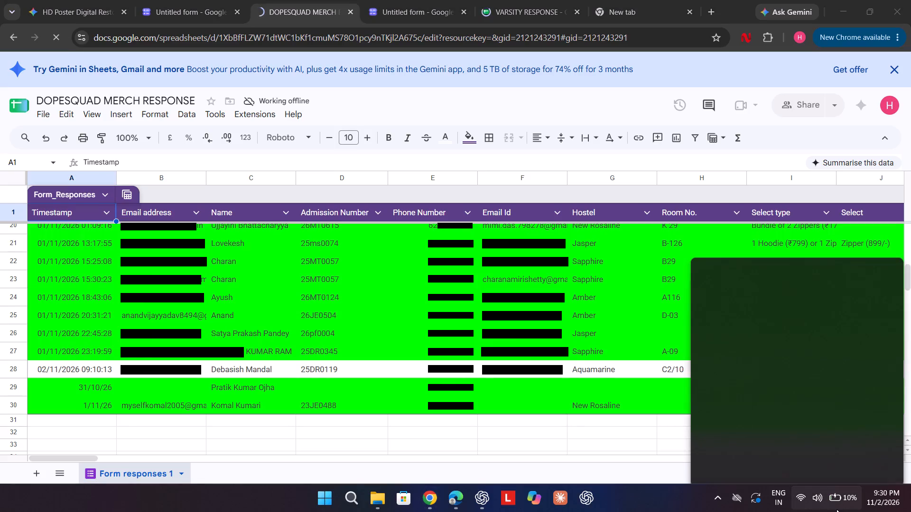
Switch the computer's Wi-Fi connection from the ISM-Campus-Wi-Fi network to Galaxy A16 5G 5064.
{"action": "left_click", "coordinate": [837, 509]}
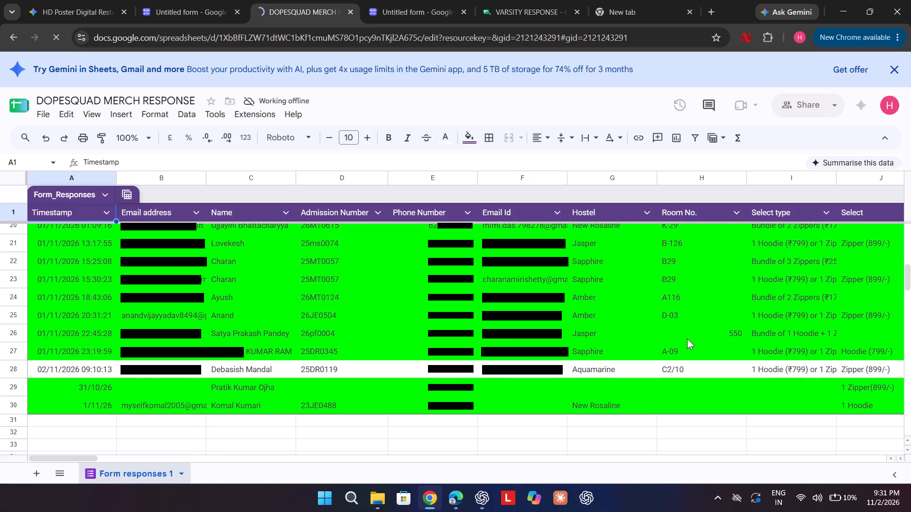
{"action": "left_click", "coordinate": [837, 499]}
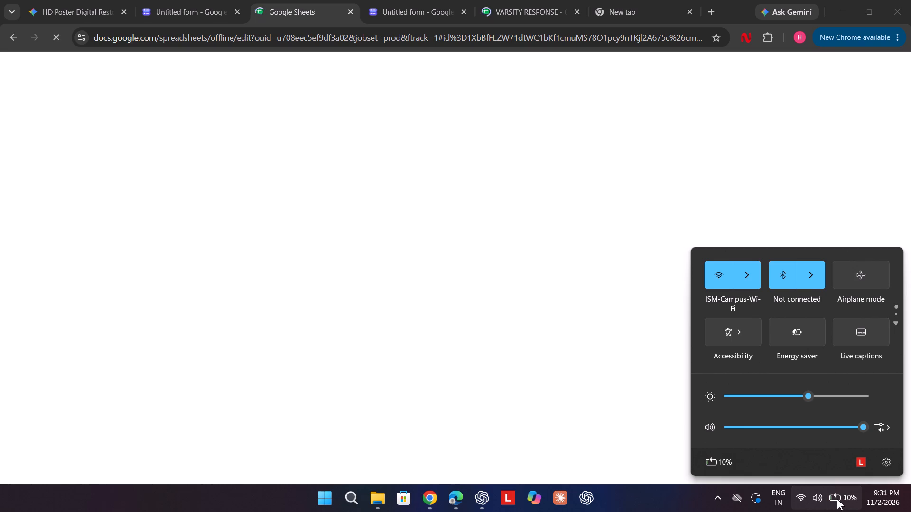
{"action": "left_click", "coordinate": [760, 274]}
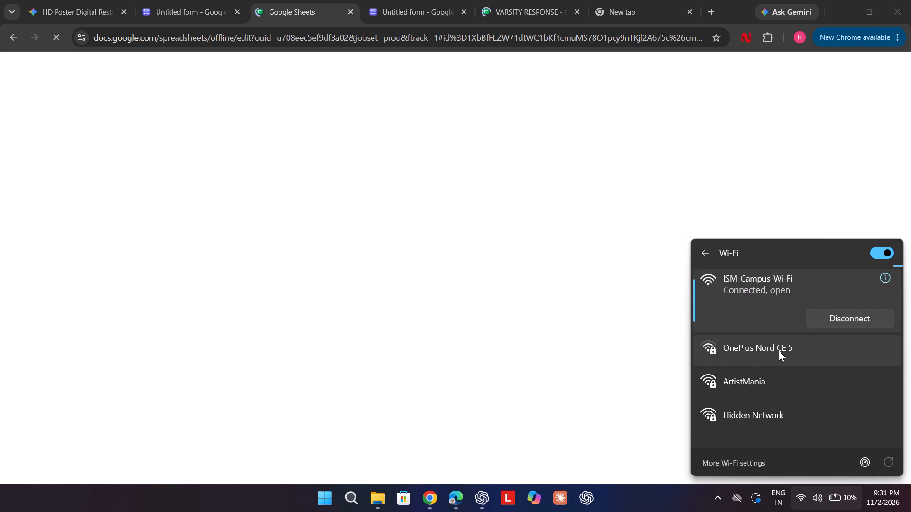
{"action": "left_click", "coordinate": [779, 348]}
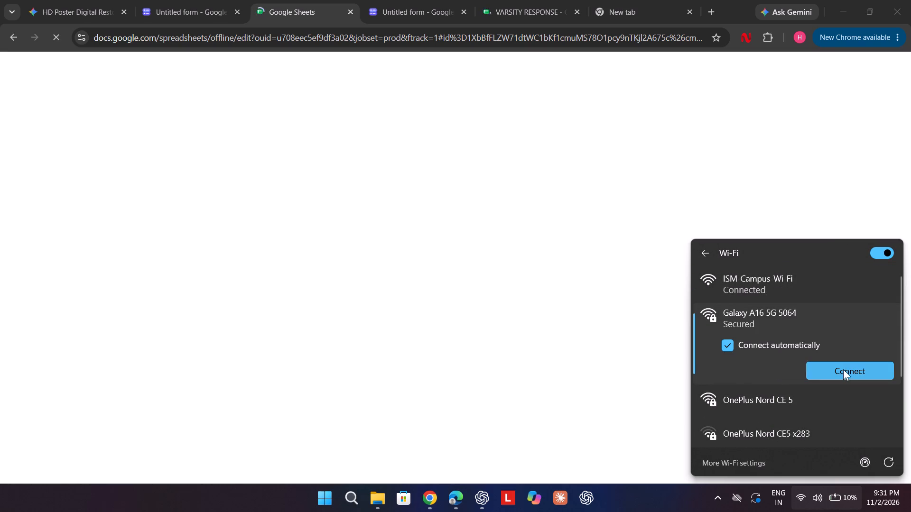
{"action": "left_click", "coordinate": [843, 369]}
{"action": "left_click", "coordinate": [823, 498]}
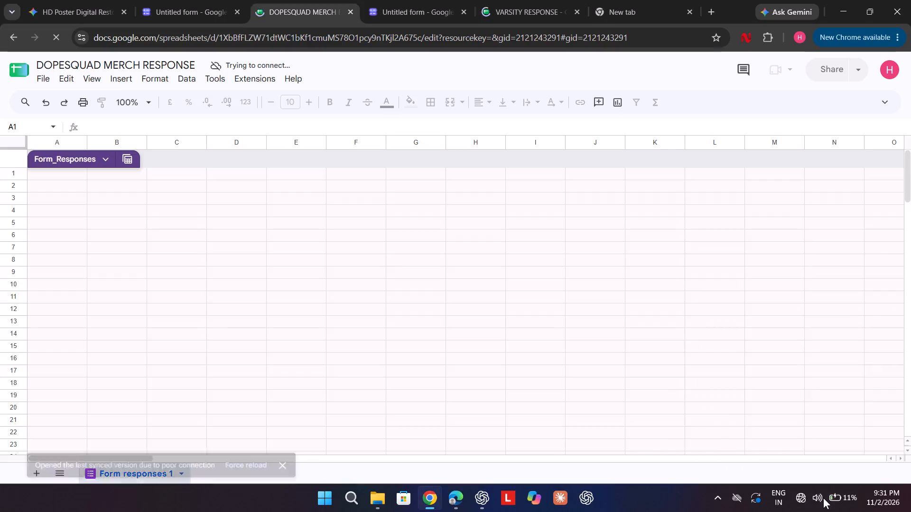
{"action": "left_click", "coordinate": [823, 498]}
{"action": "left_click", "coordinate": [754, 281]}
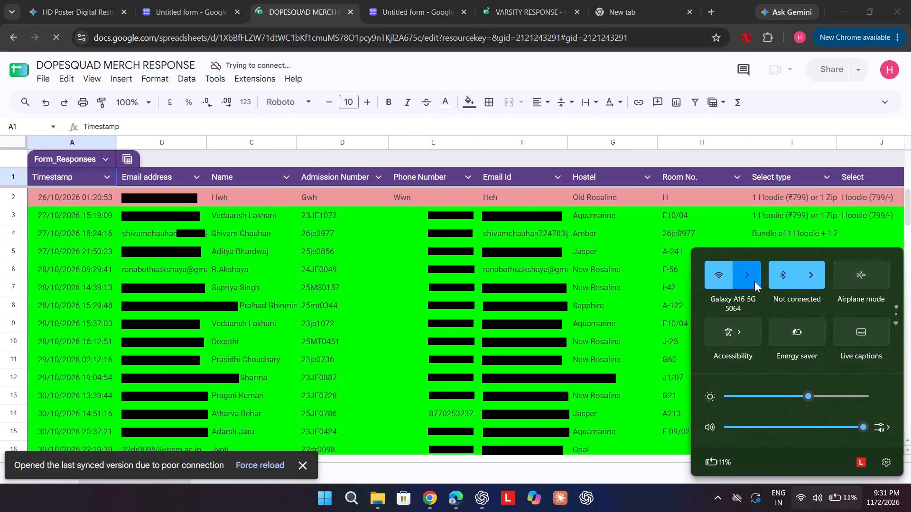
{"action": "left_click", "coordinate": [814, 492]}
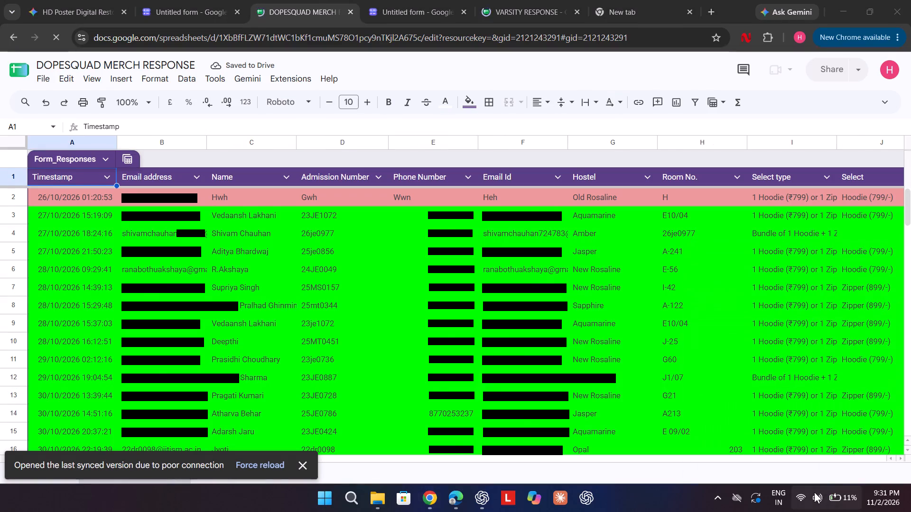
Look over the latest order rows at the end of the DOPESQUAD MERCH RESPONSE table.
{"action": "scroll", "coordinate": [727, 332], "scroll_direction": "down", "scroll_amount": 4}
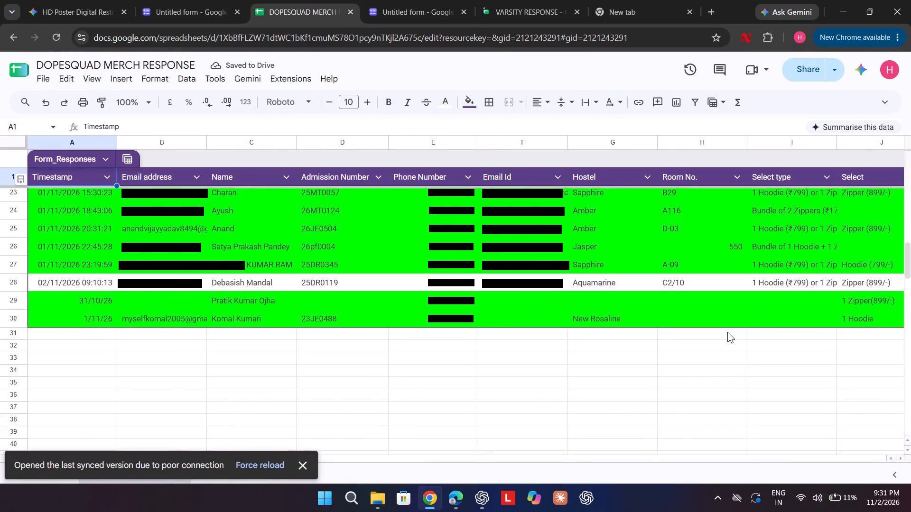
{"action": "scroll", "coordinate": [727, 332], "scroll_direction": "up", "scroll_amount": 7}
{"action": "scroll", "coordinate": [727, 332], "scroll_direction": "down", "scroll_amount": 3}
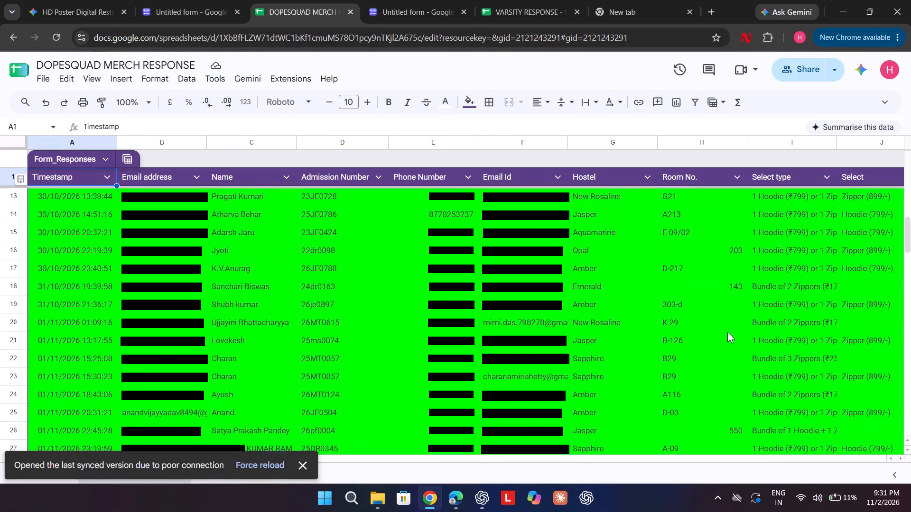
{"action": "scroll", "coordinate": [727, 332], "scroll_direction": "down", "scroll_amount": 1}
{"action": "scroll", "coordinate": [727, 332], "scroll_direction": "up", "scroll_amount": 1}
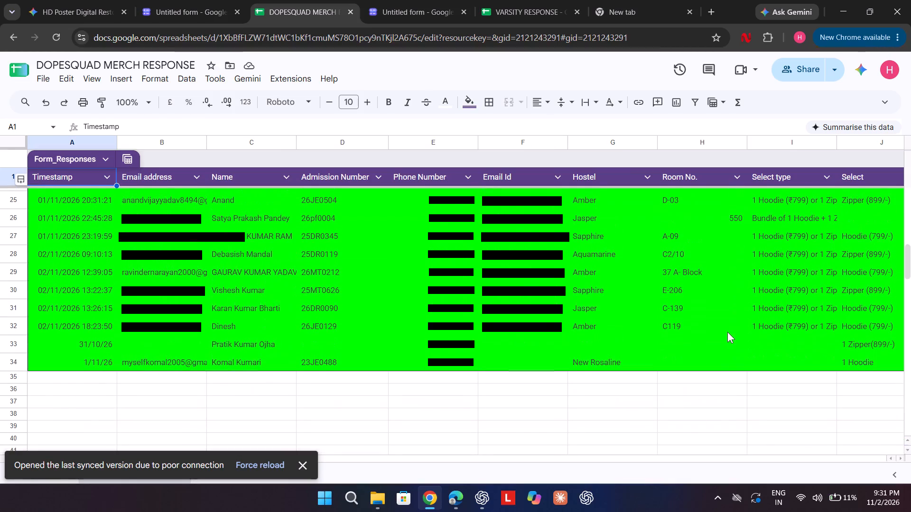
{"action": "scroll", "coordinate": [727, 332], "scroll_direction": "down", "scroll_amount": 1}
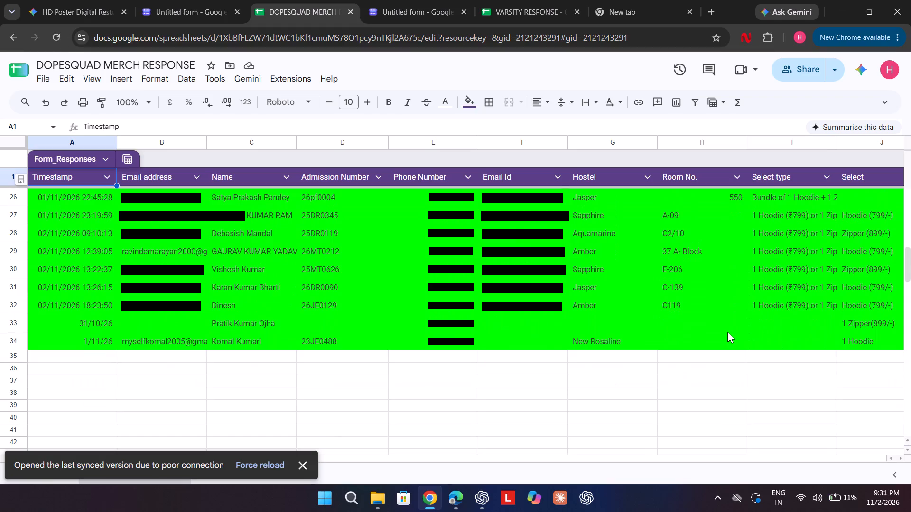
Examine the order rows in the reloaded DOPESQUAD MERCH RESPONSE sheet, from the newest entries back to the first.
{"action": "scroll", "coordinate": [727, 332], "scroll_direction": "up", "scroll_amount": 1}
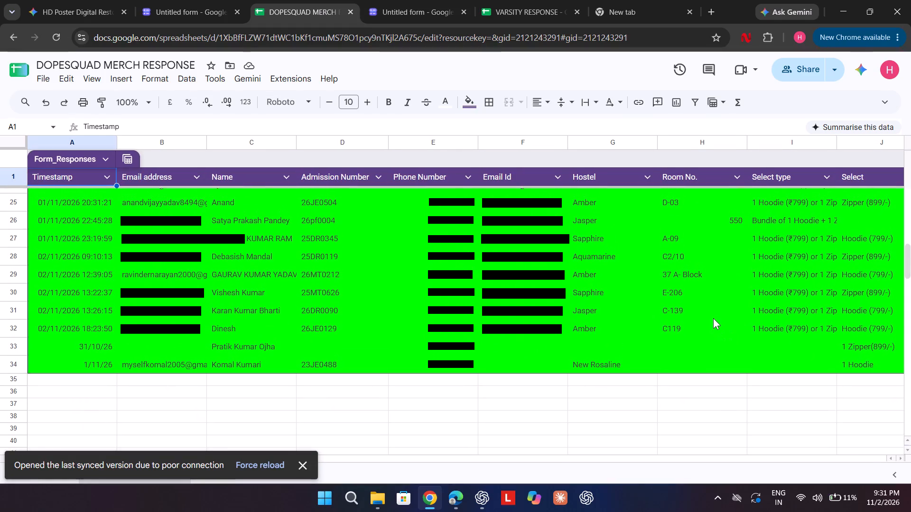
{"action": "scroll", "coordinate": [708, 313], "scroll_direction": "up", "scroll_amount": 1}
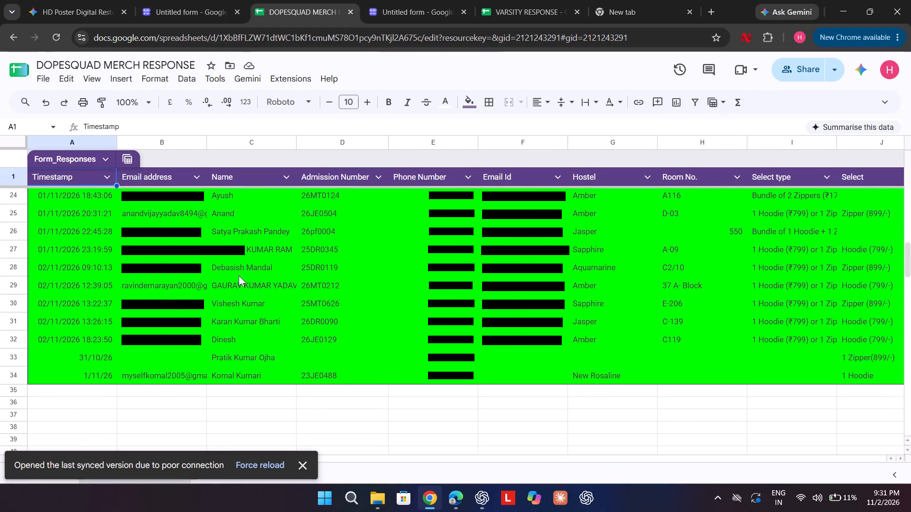
{"action": "scroll", "coordinate": [332, 307], "scroll_direction": "left", "scroll_amount": 1}
{"action": "scroll", "coordinate": [332, 307], "scroll_direction": "up", "scroll_amount": 1}
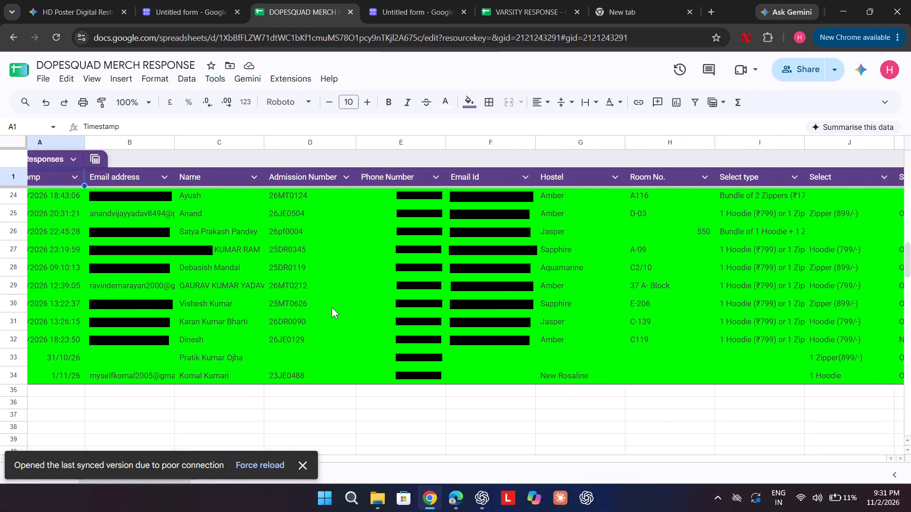
{"action": "scroll", "coordinate": [332, 307], "scroll_direction": "up", "scroll_amount": 2}
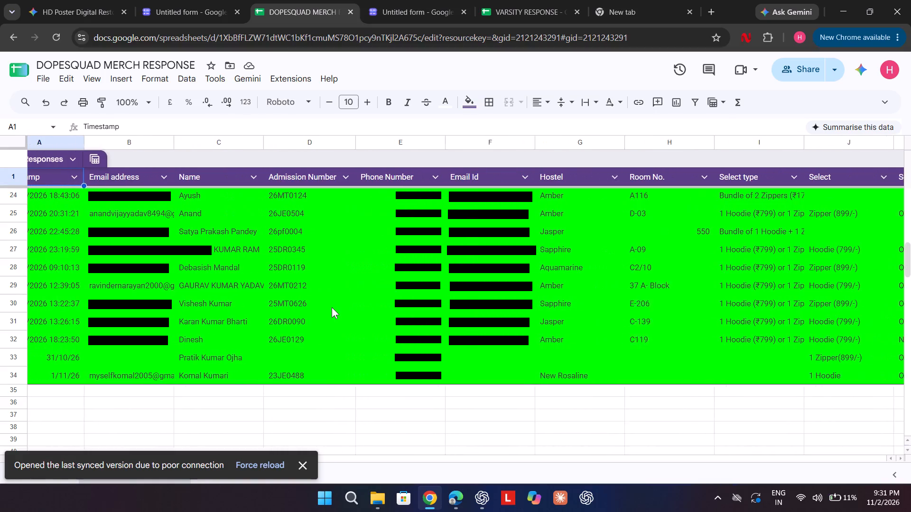
{"action": "scroll", "coordinate": [332, 307], "scroll_direction": "up", "scroll_amount": 1}
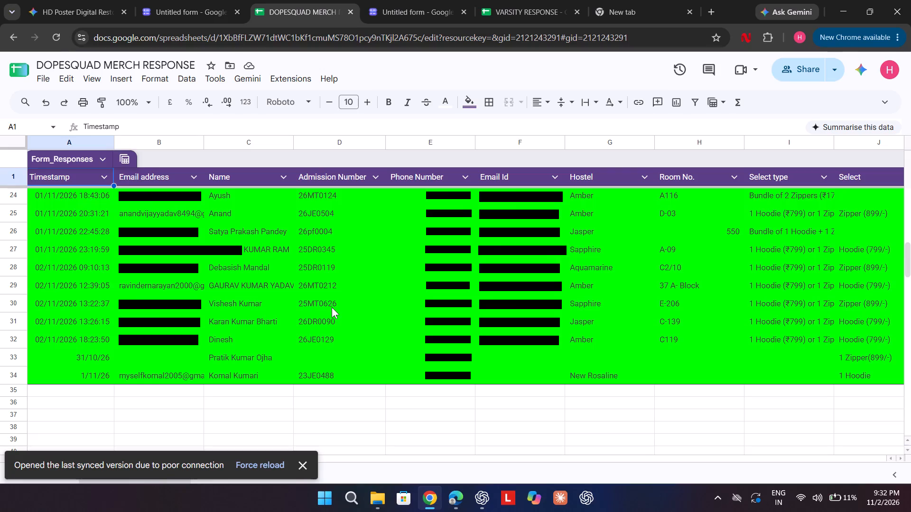
{"action": "scroll", "coordinate": [332, 307], "scroll_direction": "left", "scroll_amount": 1}
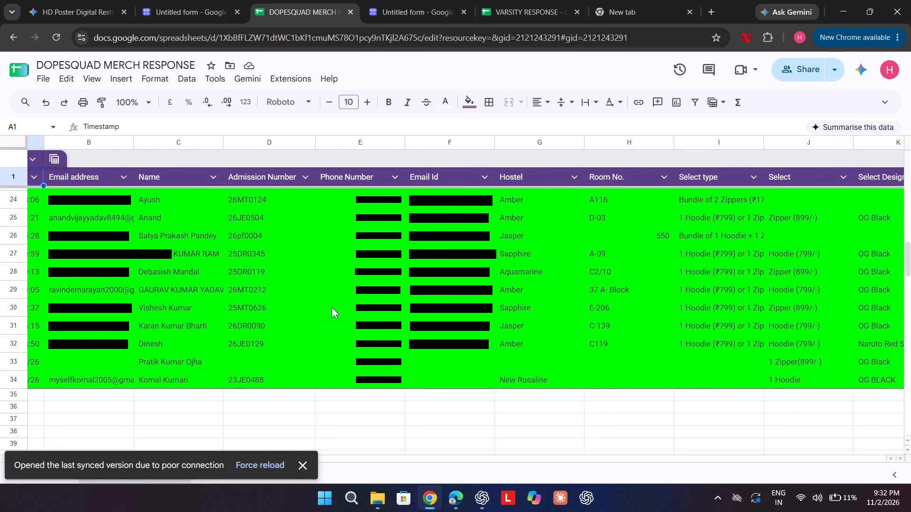
{"action": "scroll", "coordinate": [332, 307], "scroll_direction": "right", "scroll_amount": 3}
{"action": "scroll", "coordinate": [332, 307], "scroll_direction": "up", "scroll_amount": 3}
{"action": "scroll", "coordinate": [332, 307], "scroll_direction": "down", "scroll_amount": 2}
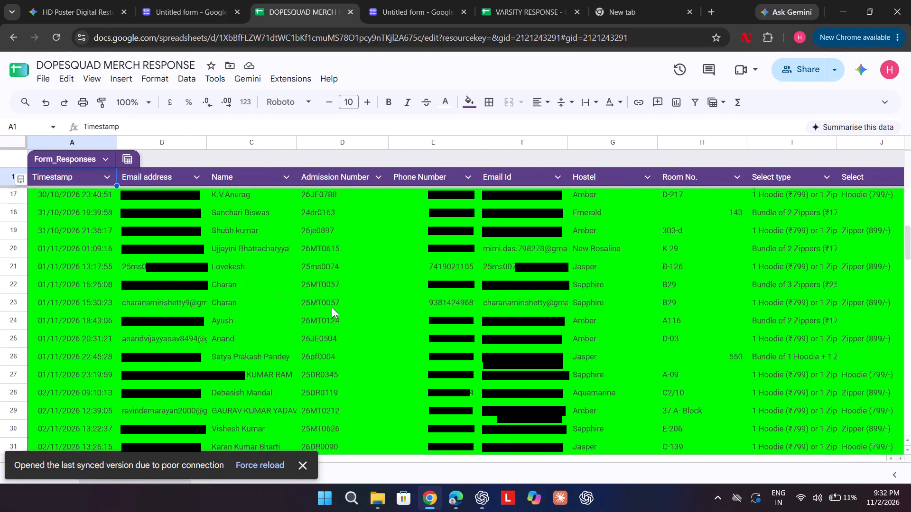
{"action": "scroll", "coordinate": [332, 307], "scroll_direction": "down", "scroll_amount": 1}
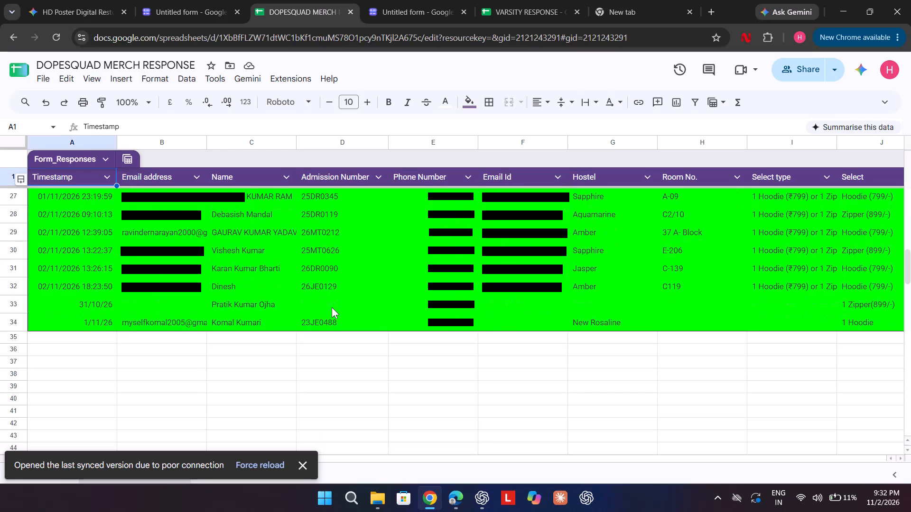
{"action": "scroll", "coordinate": [332, 307], "scroll_direction": "up", "scroll_amount": 9}
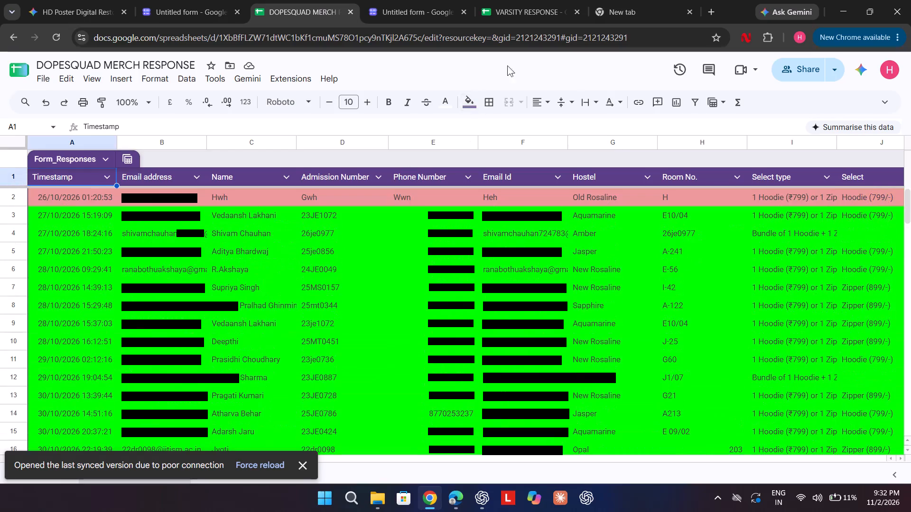
Review the VARSITY RESPONSE entries across their columns, including design, size, name to be printed and payment screenshot.
{"action": "left_click", "coordinate": [514, 4]}
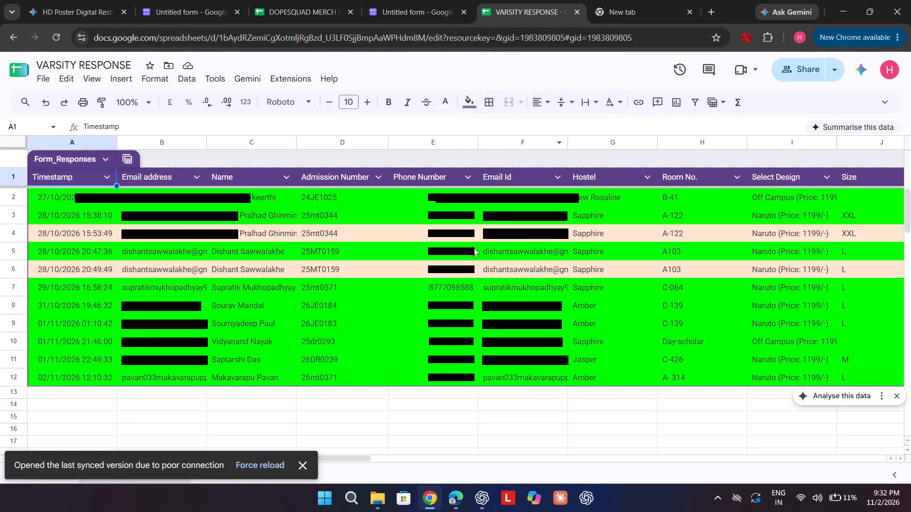
{"action": "scroll", "coordinate": [492, 414], "scroll_direction": "left", "scroll_amount": 1}
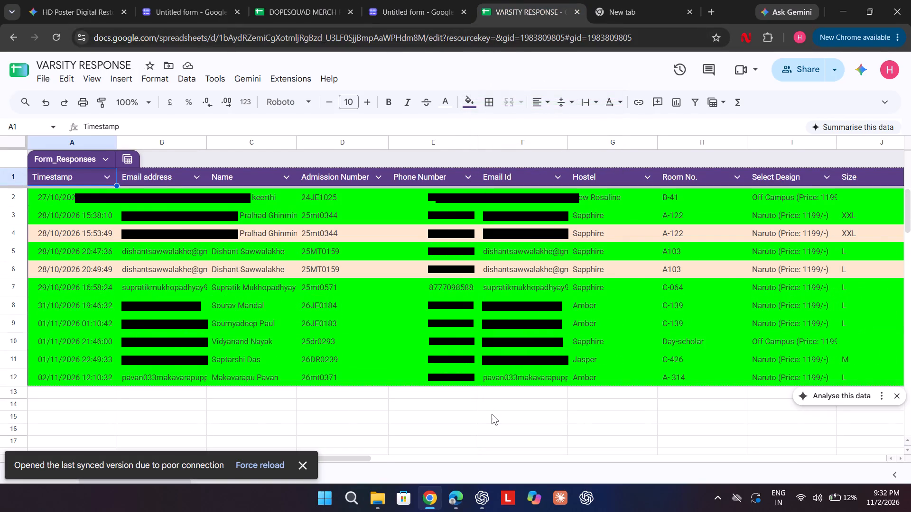
{"action": "scroll", "coordinate": [492, 414], "scroll_direction": "left", "scroll_amount": 1}
{"action": "scroll", "coordinate": [492, 414], "scroll_direction": "right", "scroll_amount": 1}
{"action": "scroll", "coordinate": [492, 414], "scroll_direction": "left", "scroll_amount": 2}
{"action": "scroll", "coordinate": [492, 414], "scroll_direction": "right", "scroll_amount": 1}
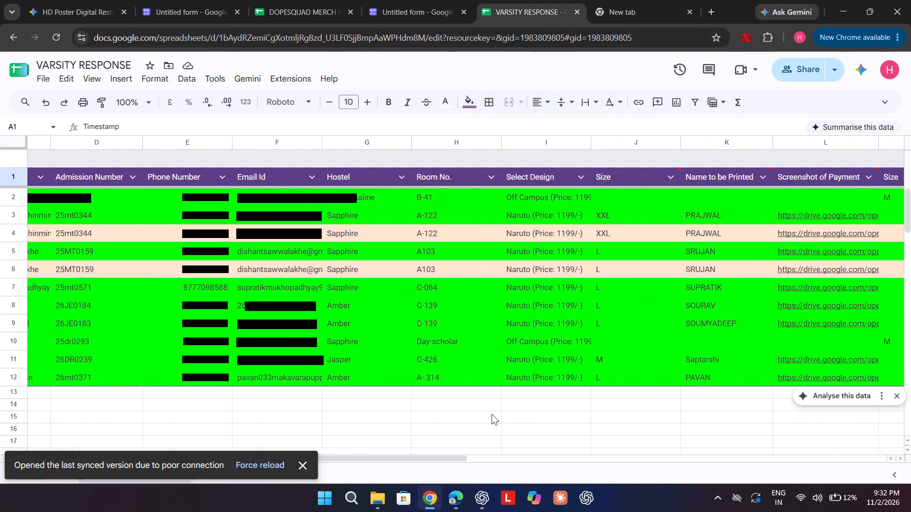
{"action": "scroll", "coordinate": [492, 414], "scroll_direction": "right", "scroll_amount": 1}
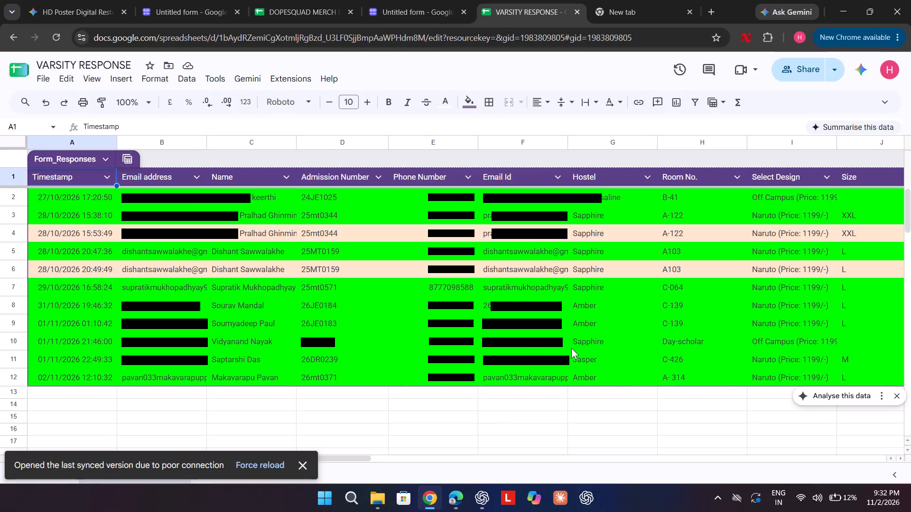
Switch to Edge and bring up the OFFCAMPUS sheet of the Varsity spreadsheet.
{"action": "left_click", "coordinate": [451, 501]}
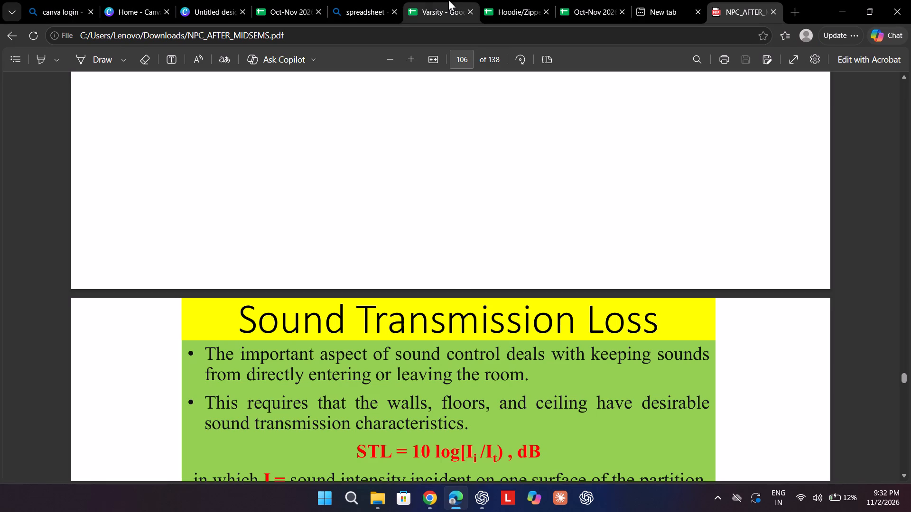
{"action": "left_click", "coordinate": [430, 4]}
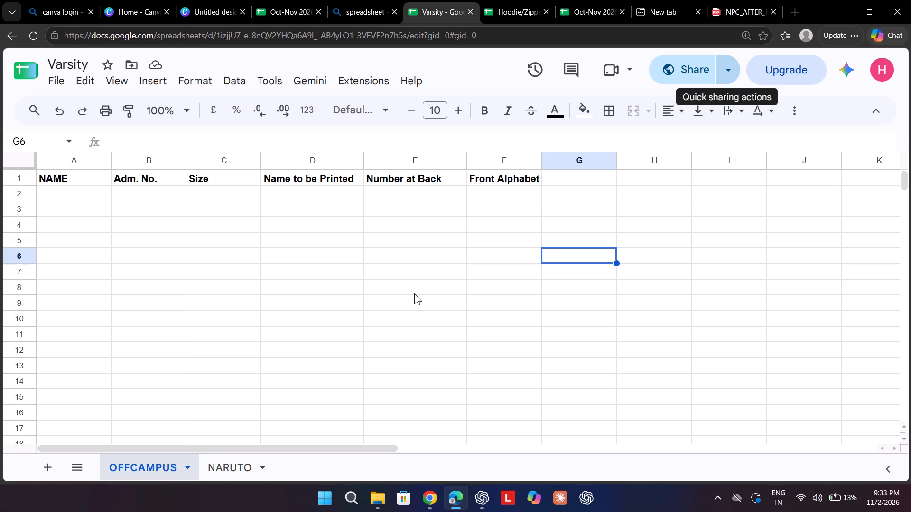
{"action": "left_click", "coordinate": [428, 500]}
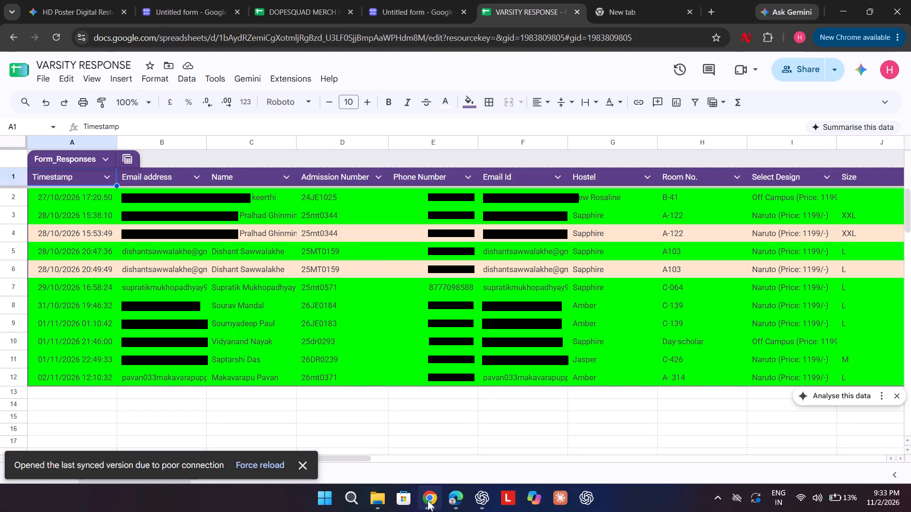
{"action": "left_click", "coordinate": [457, 502]}
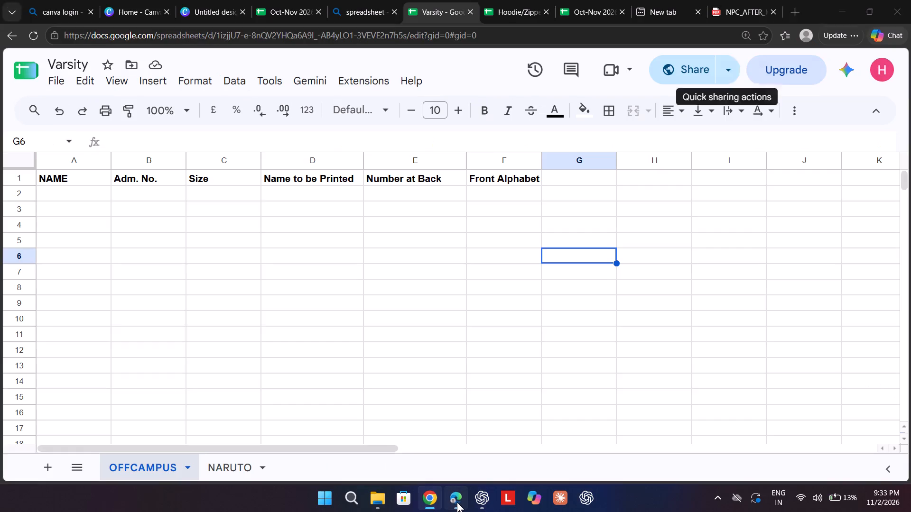
Copy the names in C2:C3 of VARSITY RESPONSE in Chrome into A2:A3 of the OFFCAMPUS sheet in Edge.
{"action": "left_click", "coordinate": [431, 498]}
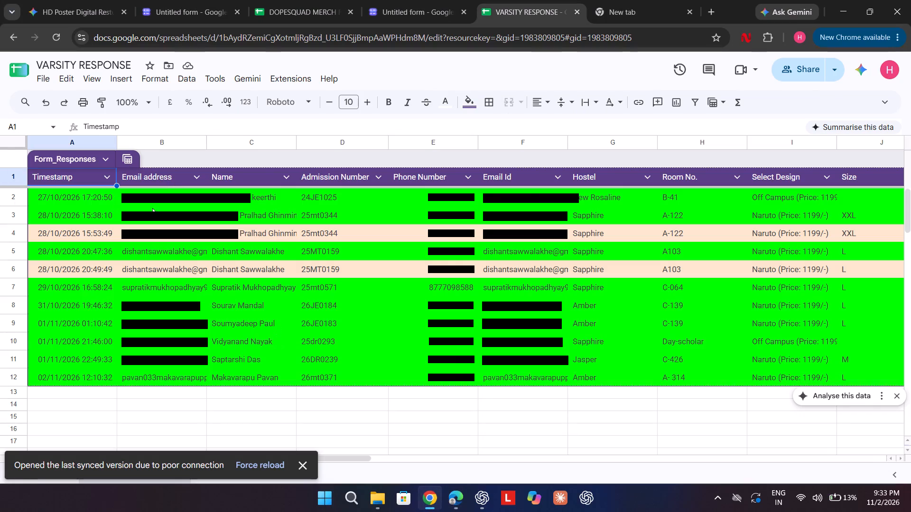
{"action": "scroll", "coordinate": [188, 212], "scroll_direction": "up", "scroll_amount": 2}
{"action": "left_click_drag", "start_coordinate": [231, 187], "coordinate": [239, 218]}
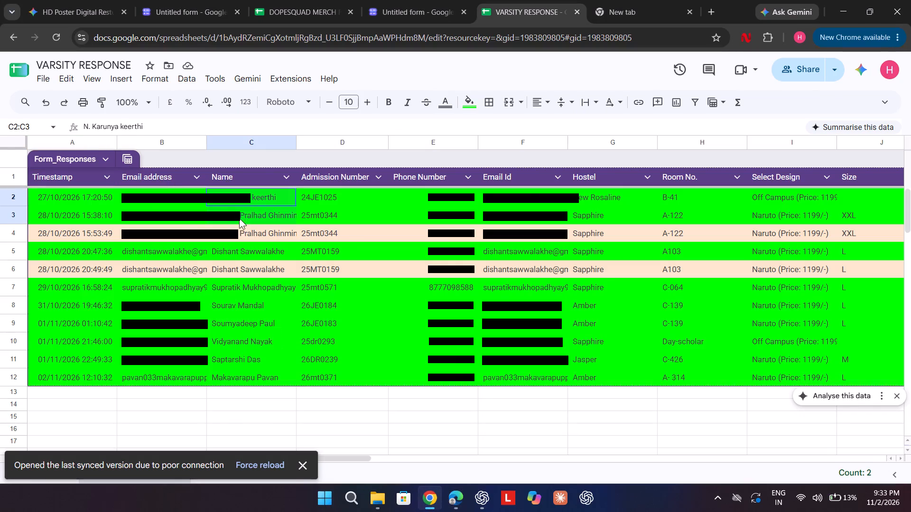
{"action": "left_click_drag", "start_coordinate": [239, 218], "coordinate": [243, 259]}
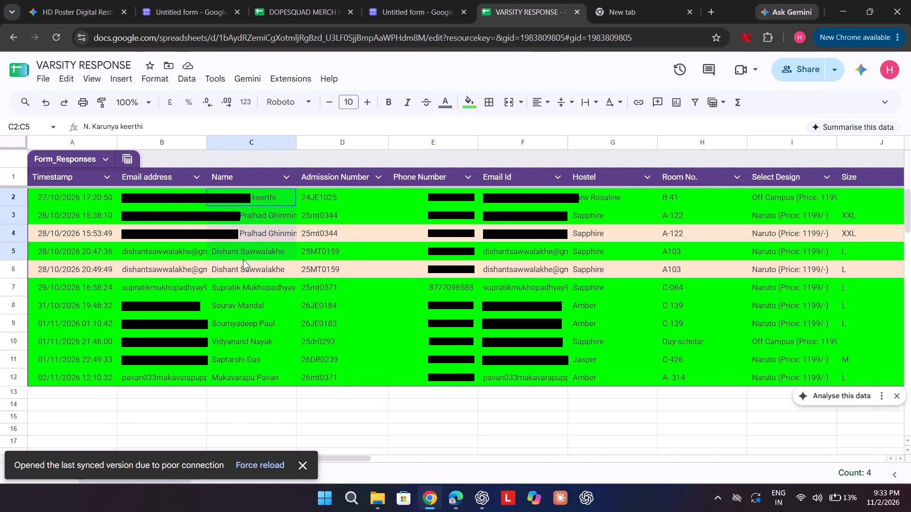
{"action": "left_click_drag", "start_coordinate": [243, 259], "coordinate": [249, 215]}
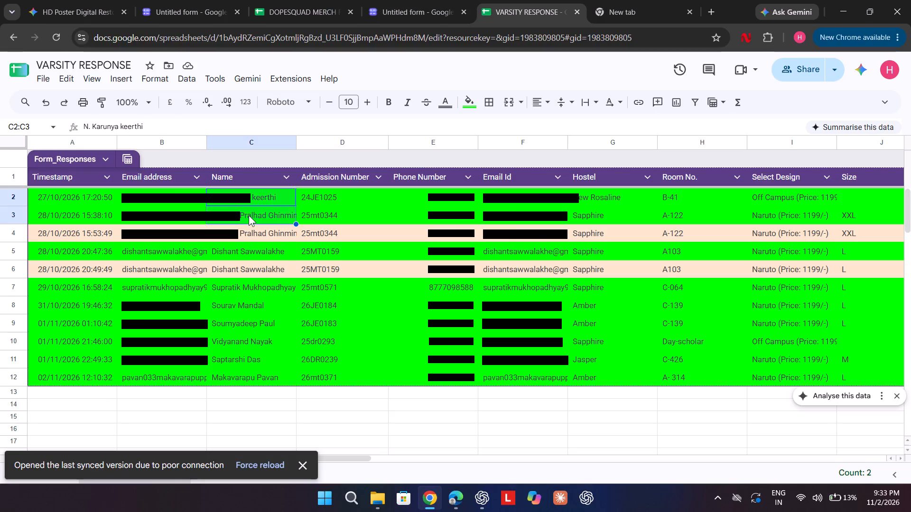
{"action": "key", "text": "ctrl+c"}
{"action": "left_click", "coordinate": [296, 400]}
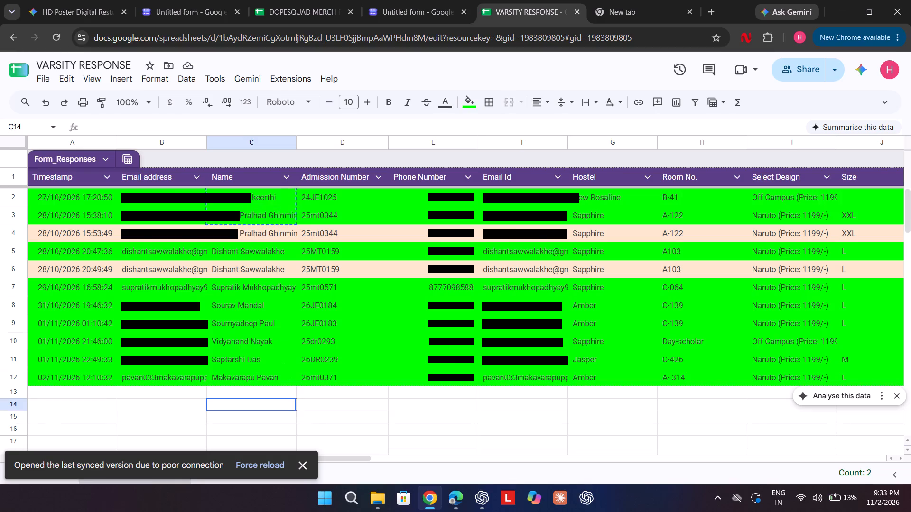
{"action": "left_click", "coordinate": [453, 500]}
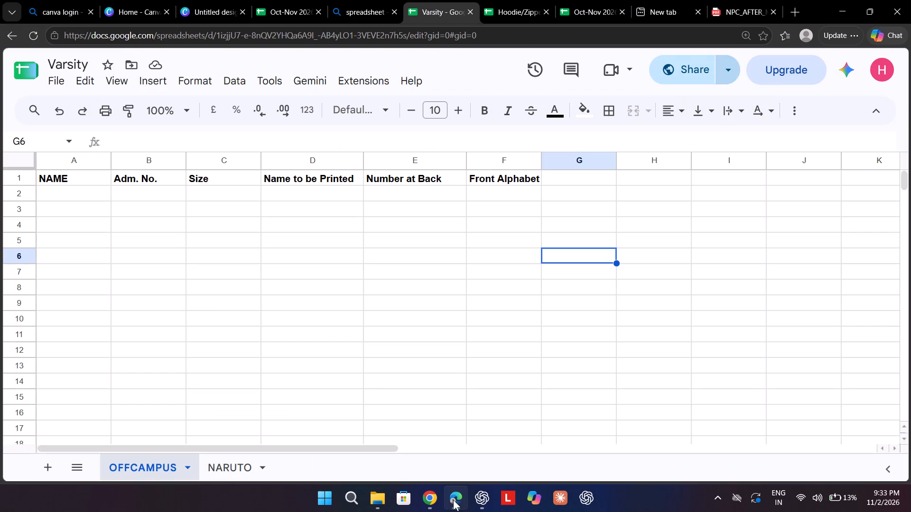
{"action": "left_click", "coordinate": [66, 196]}
{"action": "left_click_drag", "start_coordinate": [66, 196], "coordinate": [69, 207]}
{"action": "key", "text": "ctrl+v"}
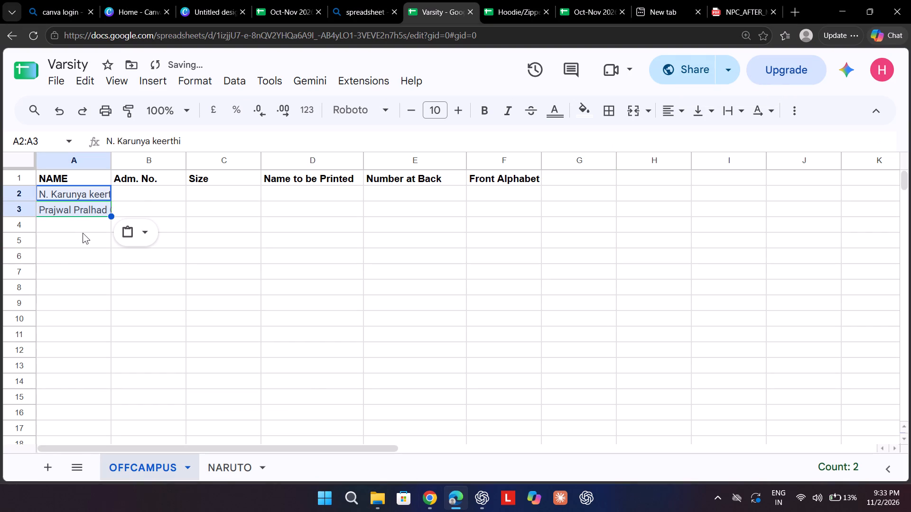
Widen column A of the OFFCAMPUS sheet so the full names in A2:A3 fit.
{"action": "left_click", "coordinate": [83, 233]}
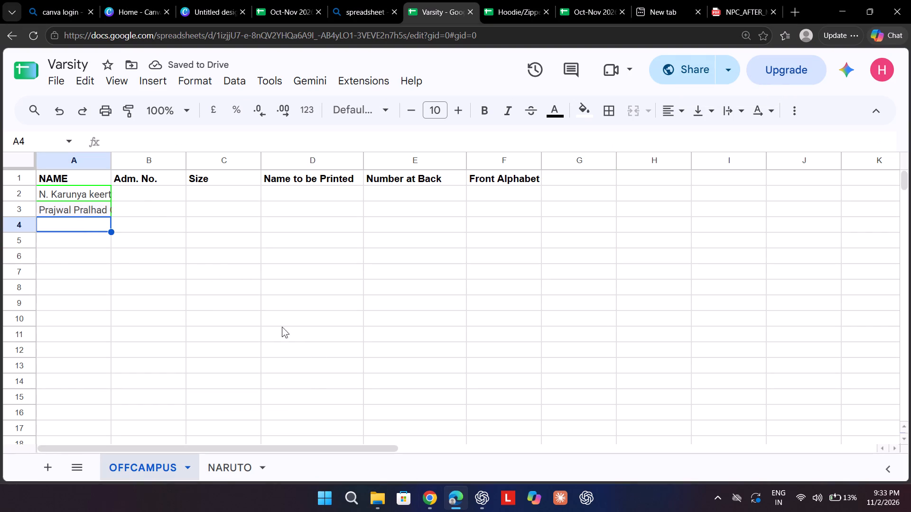
{"action": "left_click_drag", "start_coordinate": [111, 160], "coordinate": [141, 164]}
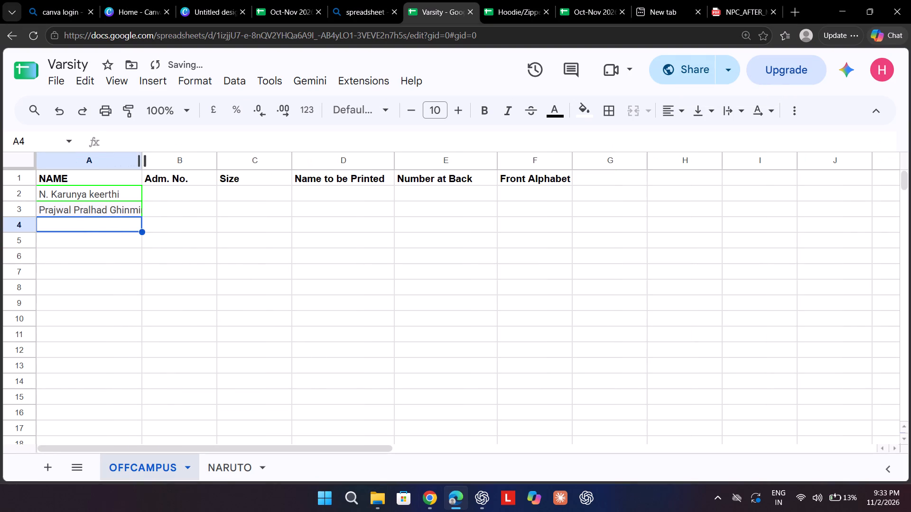
{"action": "left_click_drag", "start_coordinate": [139, 162], "coordinate": [149, 162]}
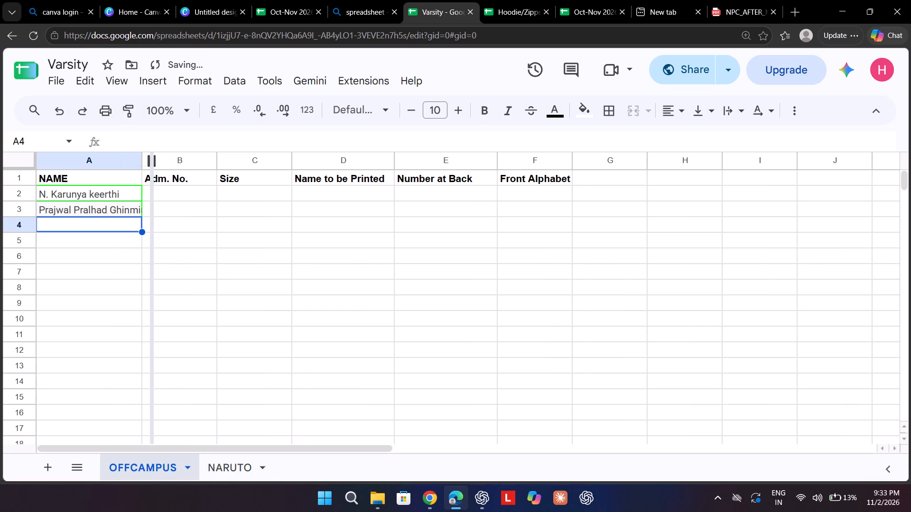
{"action": "left_click_drag", "start_coordinate": [149, 162], "coordinate": [150, 162]}
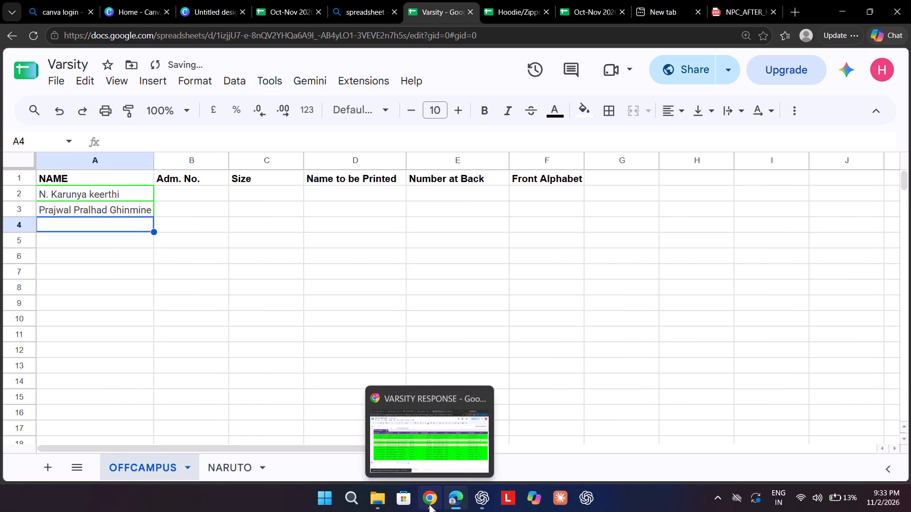
Copy the name in C5 of VARSITY RESPONSE in Chrome into A4 of the OFFCAMPUS sheet in Edge.
{"action": "left_click", "coordinate": [429, 504]}
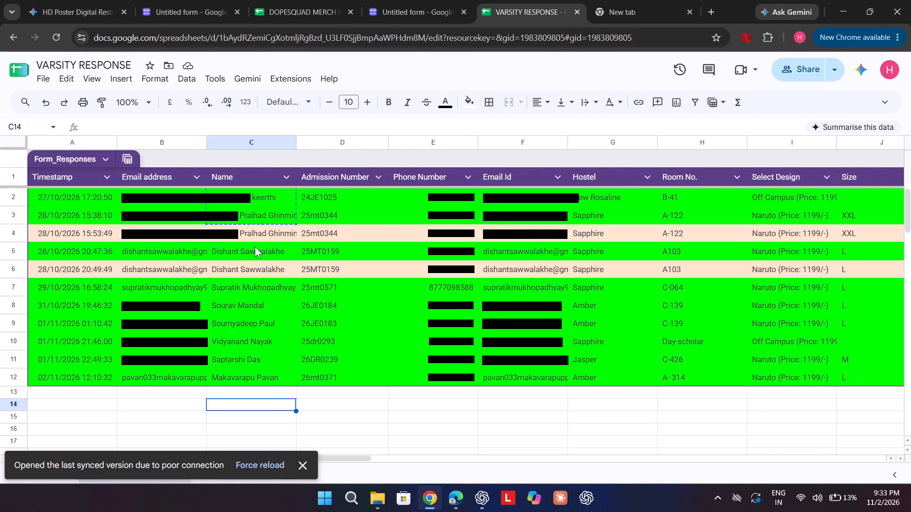
{"action": "double_click", "coordinate": [255, 247]}
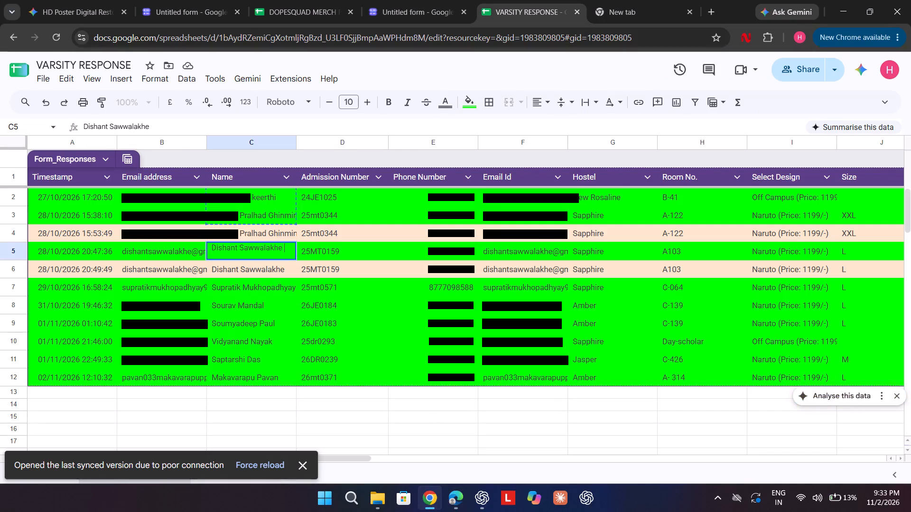
{"action": "left_click_drag", "start_coordinate": [286, 248], "coordinate": [201, 254]}
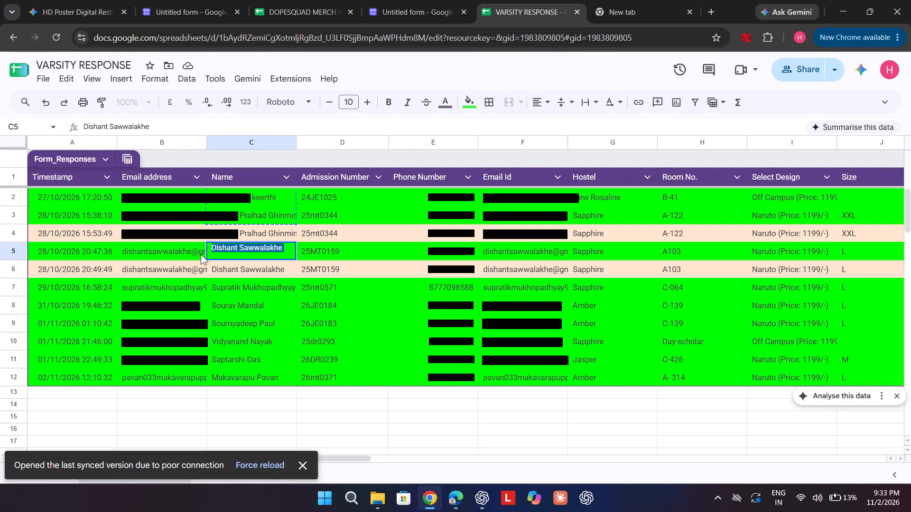
{"action": "key", "text": "ctrl+c"}
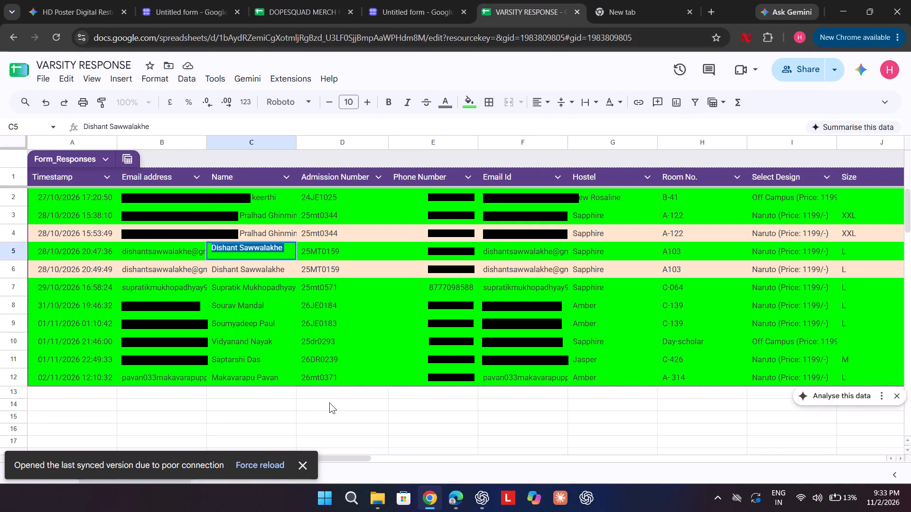
{"action": "left_click", "coordinate": [329, 402]}
{"action": "left_click", "coordinate": [453, 496]}
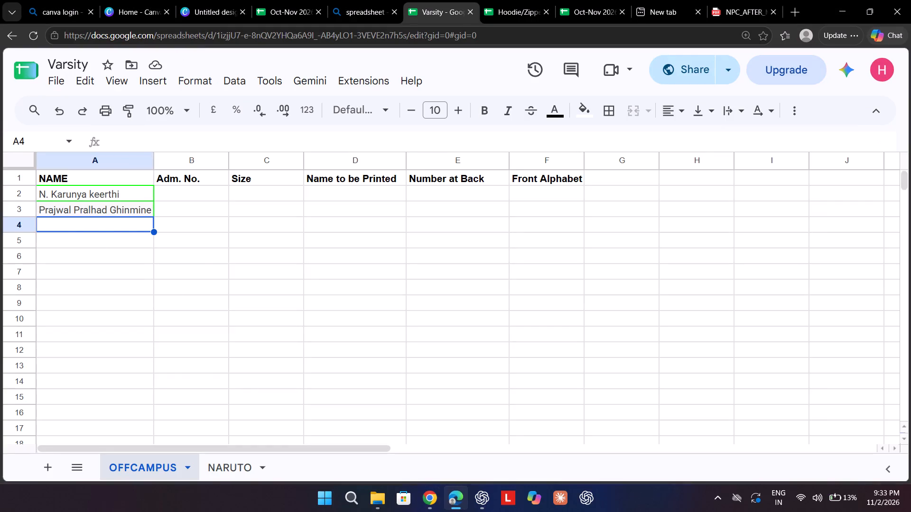
{"action": "key", "text": "ctrl+v"}
{"action": "left_click", "coordinate": [93, 242]}
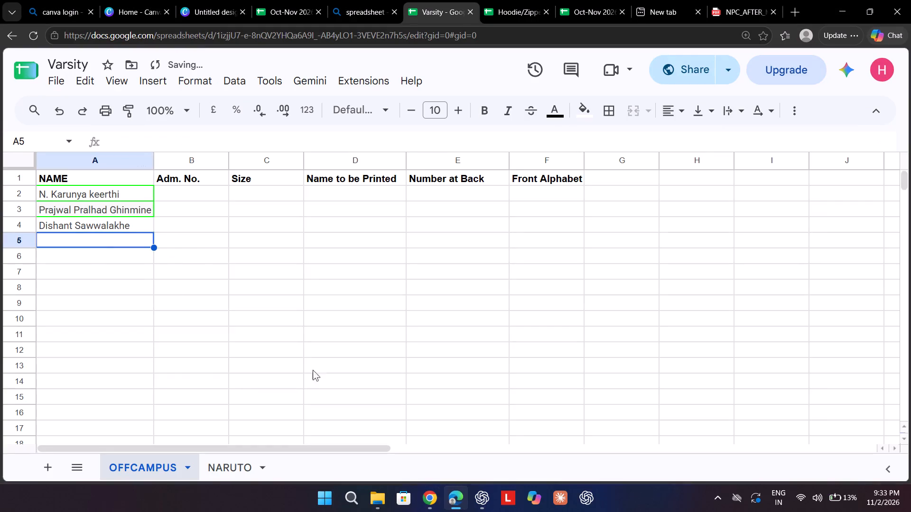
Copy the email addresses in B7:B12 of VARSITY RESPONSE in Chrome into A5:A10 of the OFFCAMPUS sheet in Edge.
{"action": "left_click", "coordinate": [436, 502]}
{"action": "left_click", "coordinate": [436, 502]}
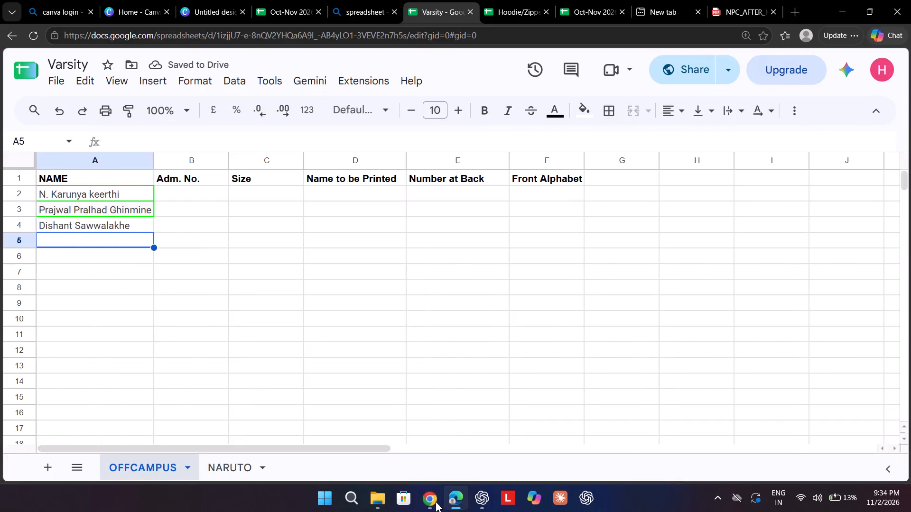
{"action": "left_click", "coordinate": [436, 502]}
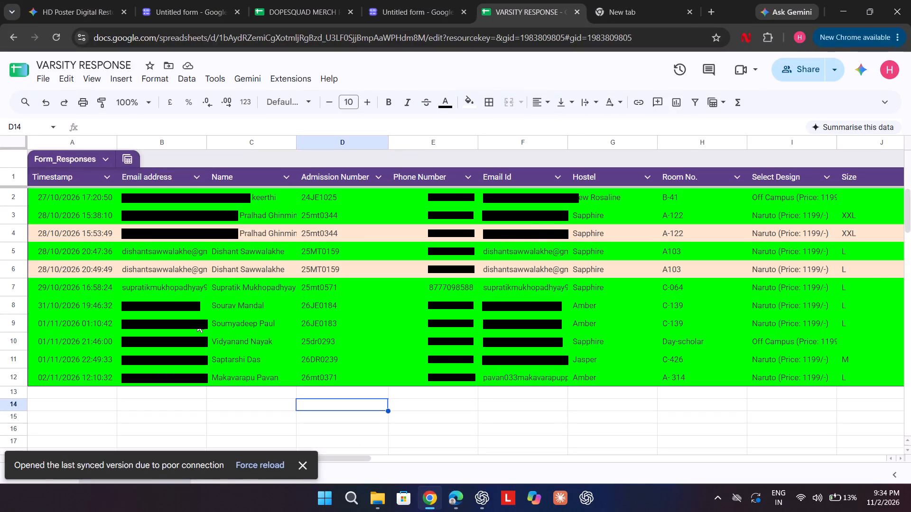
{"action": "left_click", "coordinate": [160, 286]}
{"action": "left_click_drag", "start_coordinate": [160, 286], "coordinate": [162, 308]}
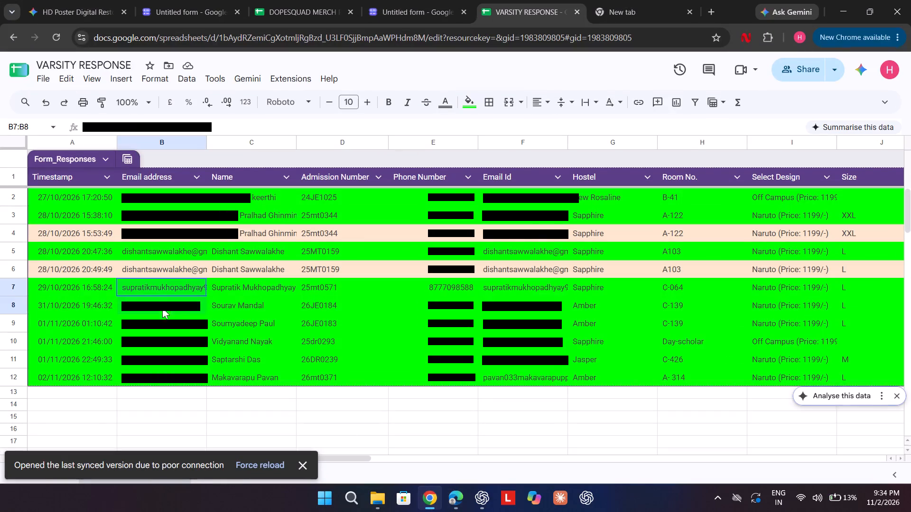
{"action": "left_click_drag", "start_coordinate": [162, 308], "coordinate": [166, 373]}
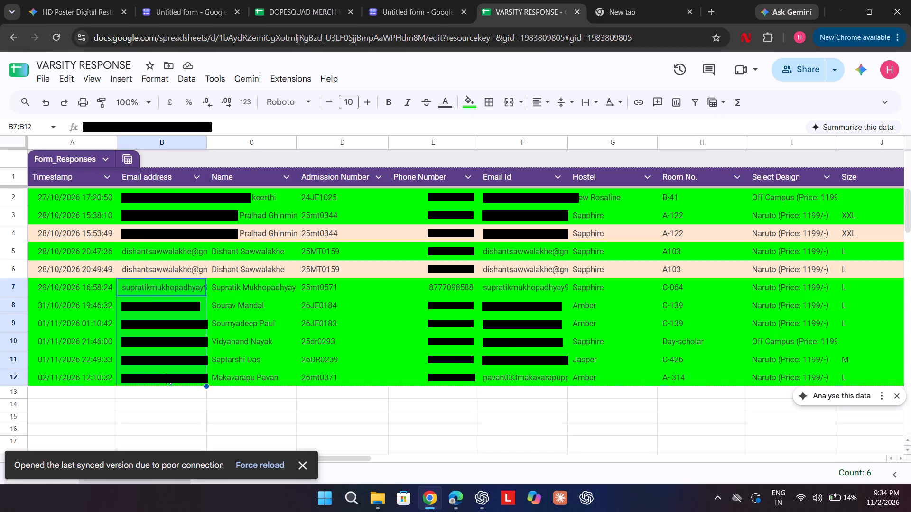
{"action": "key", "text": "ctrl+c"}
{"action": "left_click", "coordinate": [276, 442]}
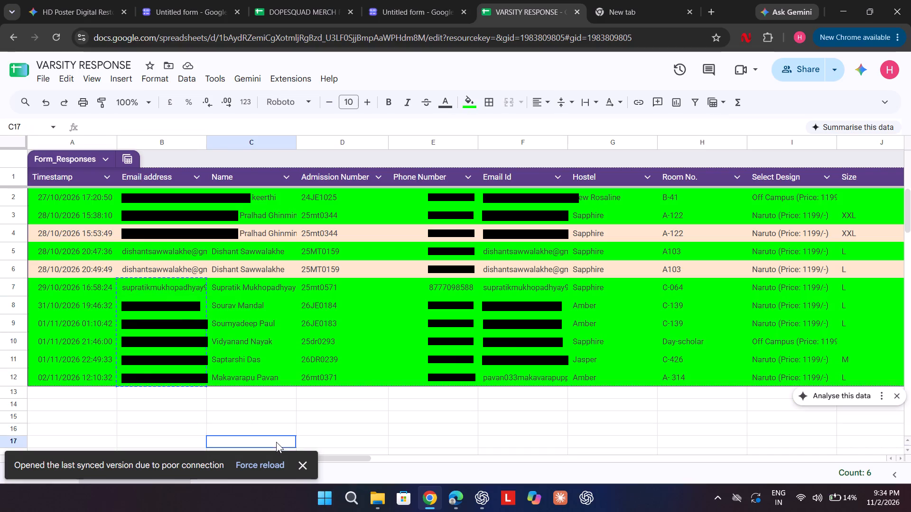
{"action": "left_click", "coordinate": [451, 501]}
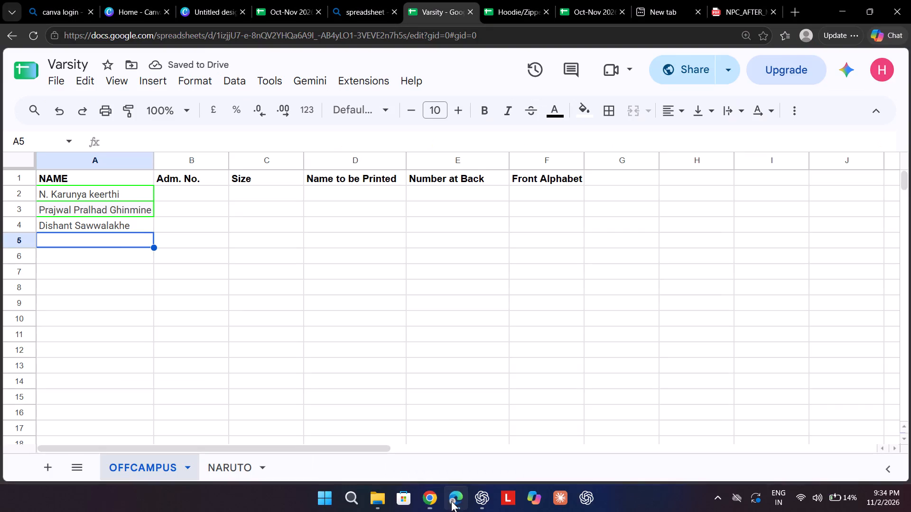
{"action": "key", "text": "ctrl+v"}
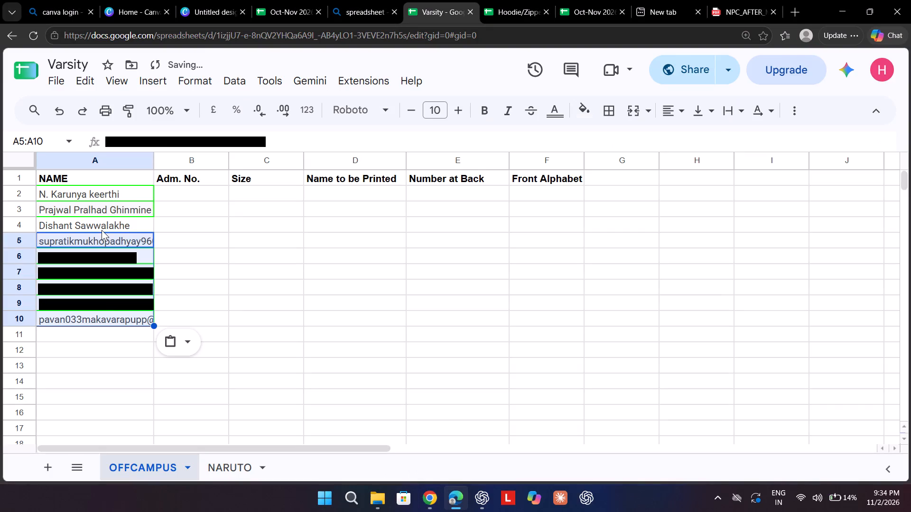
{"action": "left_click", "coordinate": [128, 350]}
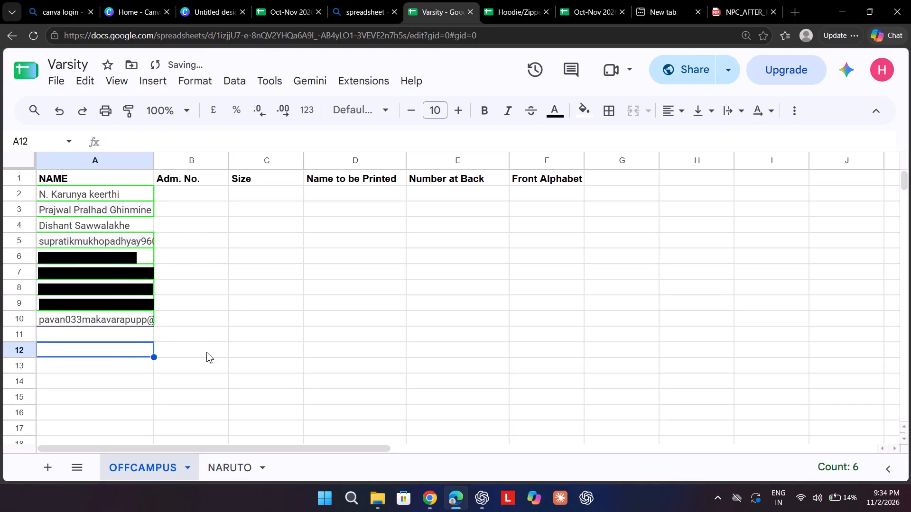
Widen the NAME column of the OFFCAMPUS sheet in Edge a little further.
{"action": "left_click", "coordinate": [437, 503]}
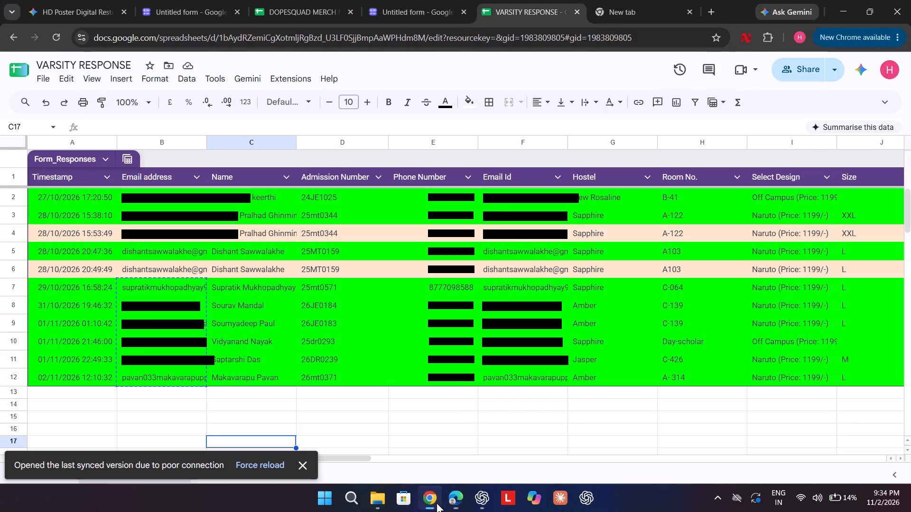
{"action": "left_click", "coordinate": [443, 440]}
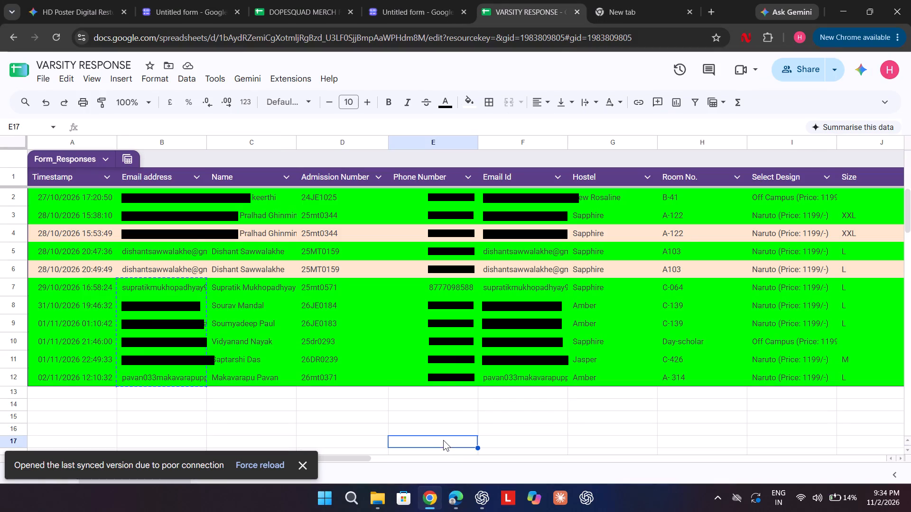
{"action": "left_click", "coordinate": [453, 498]}
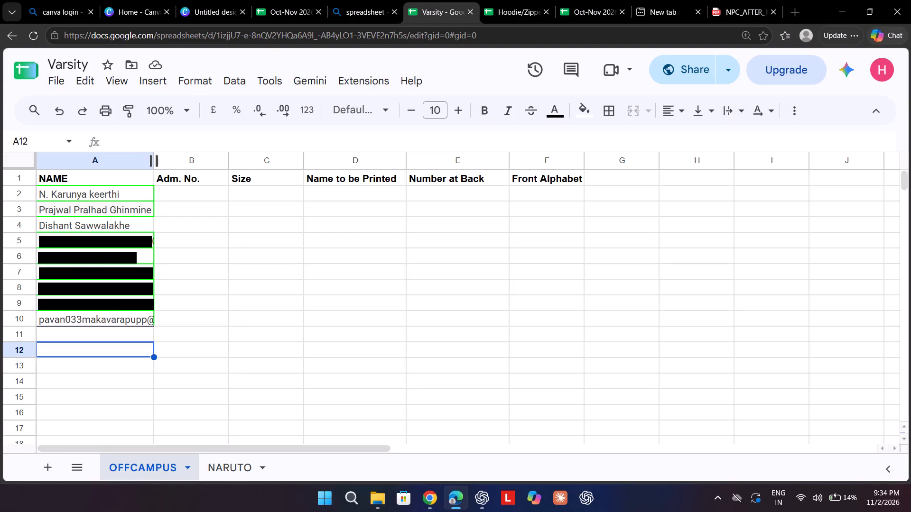
{"action": "left_click_drag", "start_coordinate": [151, 162], "coordinate": [171, 163]}
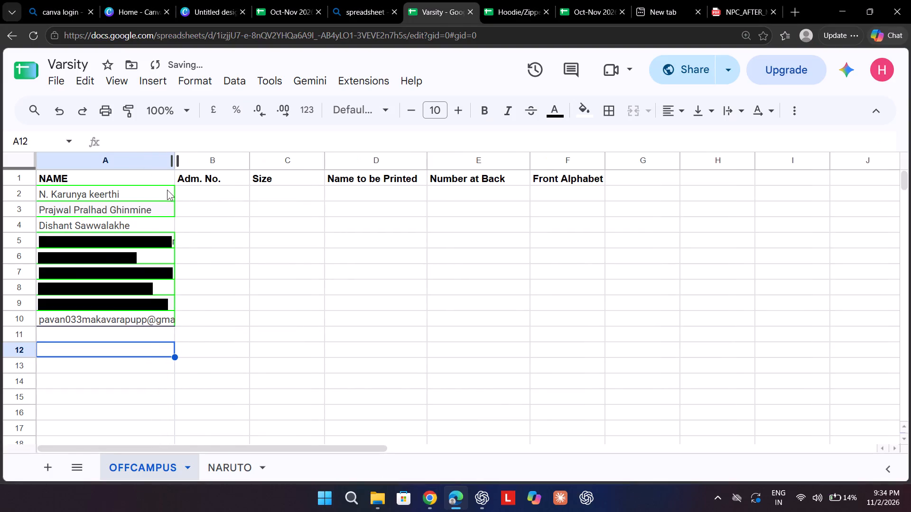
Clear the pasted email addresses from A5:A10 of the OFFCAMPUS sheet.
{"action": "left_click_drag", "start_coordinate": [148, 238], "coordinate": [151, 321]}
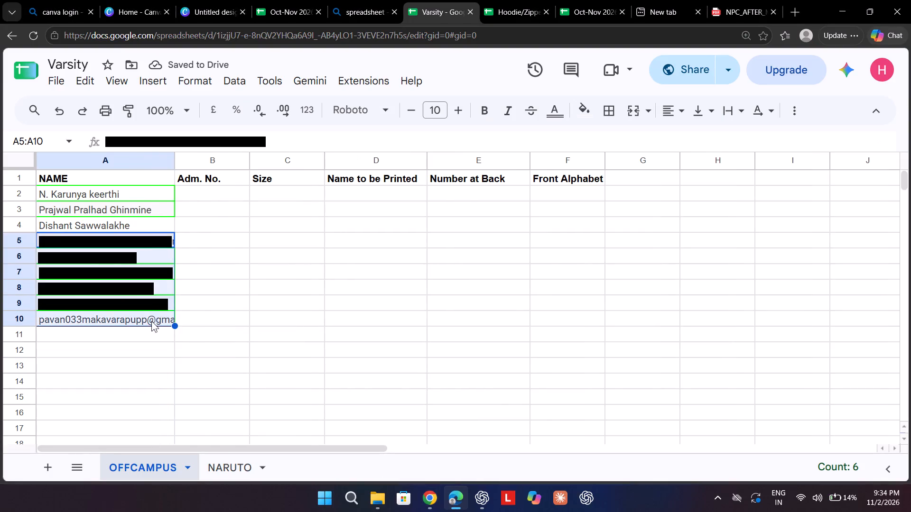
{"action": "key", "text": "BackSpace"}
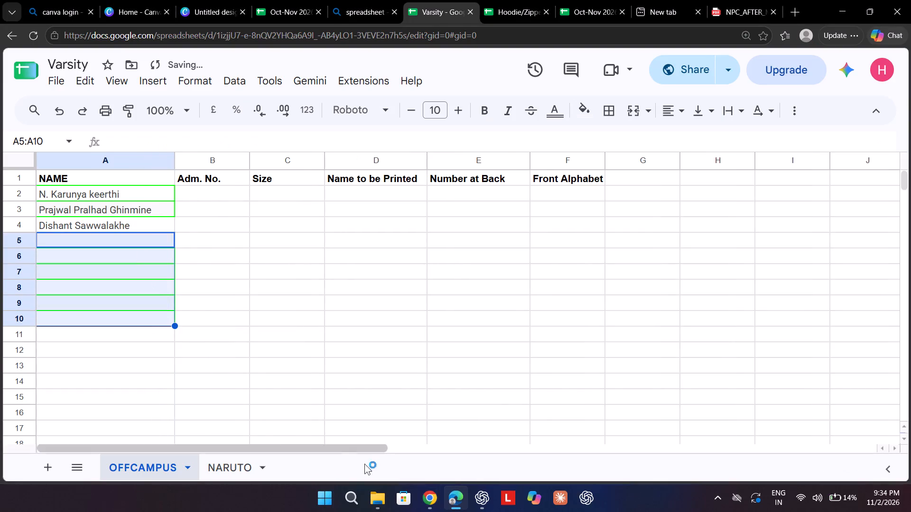
Copy the names in C7:C12 of VARSITY RESPONSE in Chrome into A5:A10 of the OFFCAMPUS sheet in Edge.
{"action": "left_click", "coordinate": [434, 506]}
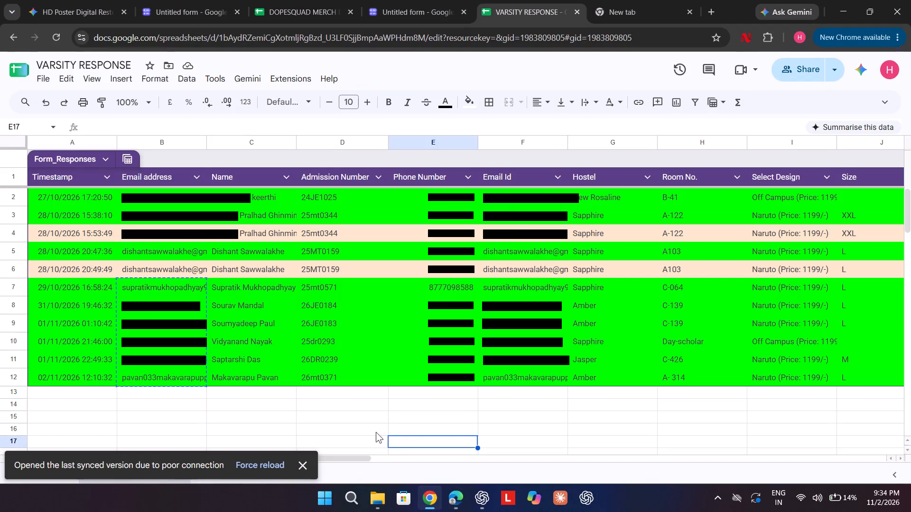
{"action": "left_click_drag", "start_coordinate": [253, 288], "coordinate": [257, 382]}
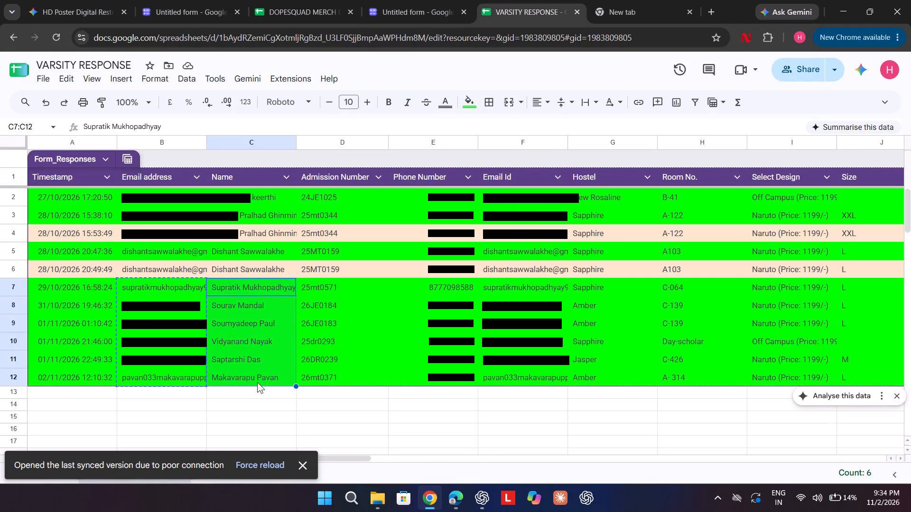
{"action": "key", "text": "ctrl+c"}
{"action": "left_click", "coordinate": [375, 398]}
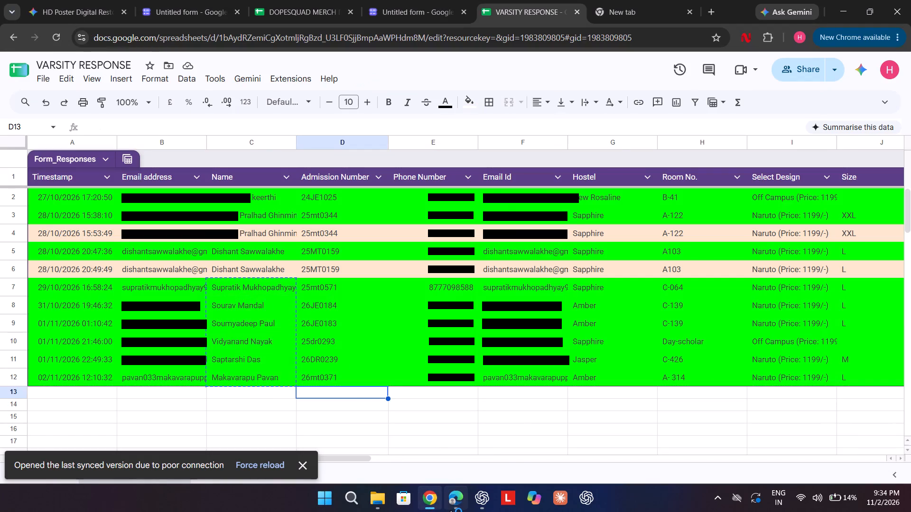
{"action": "left_click", "coordinate": [450, 510]}
{"action": "key", "text": "ctrl+v"}
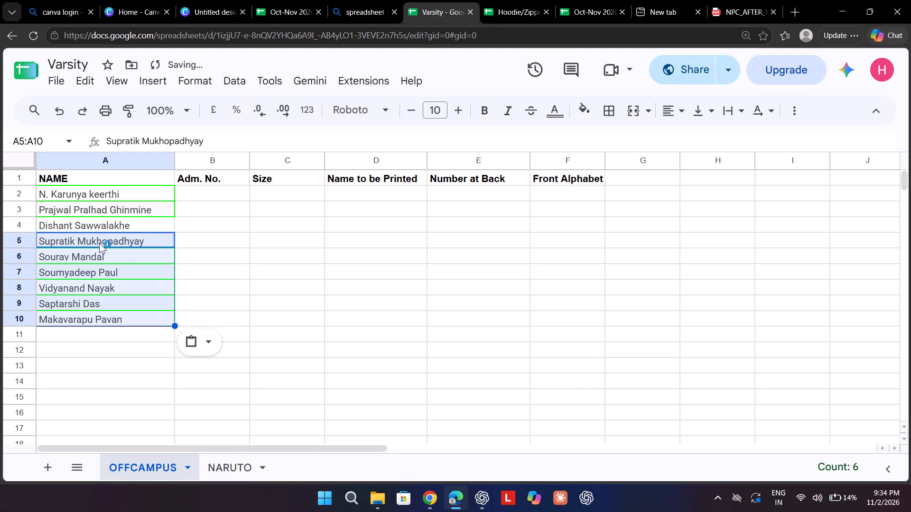
{"action": "left_click", "coordinate": [266, 250]}
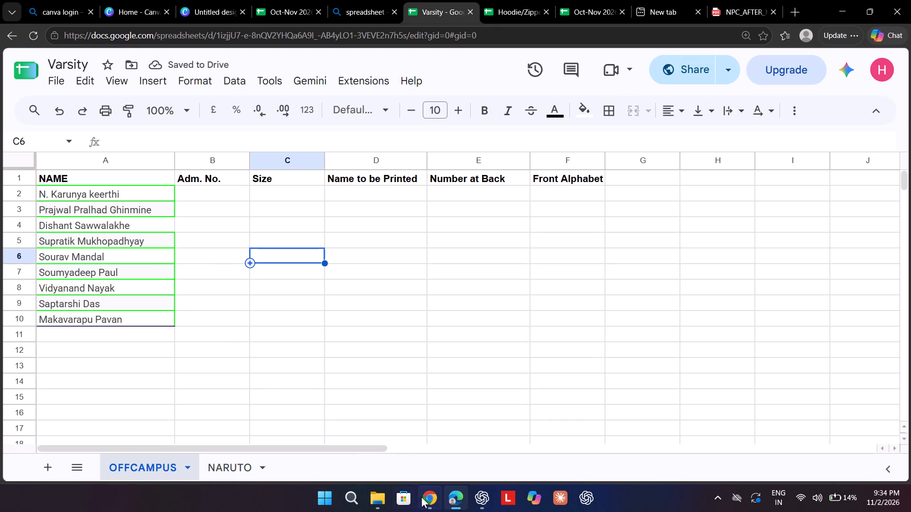
Copy the admission numbers in D2:D3 of VARSITY RESPONSE in Chrome into B2:B3 of the OFFCAMPUS sheet in Edge.
{"action": "left_click", "coordinate": [428, 499]}
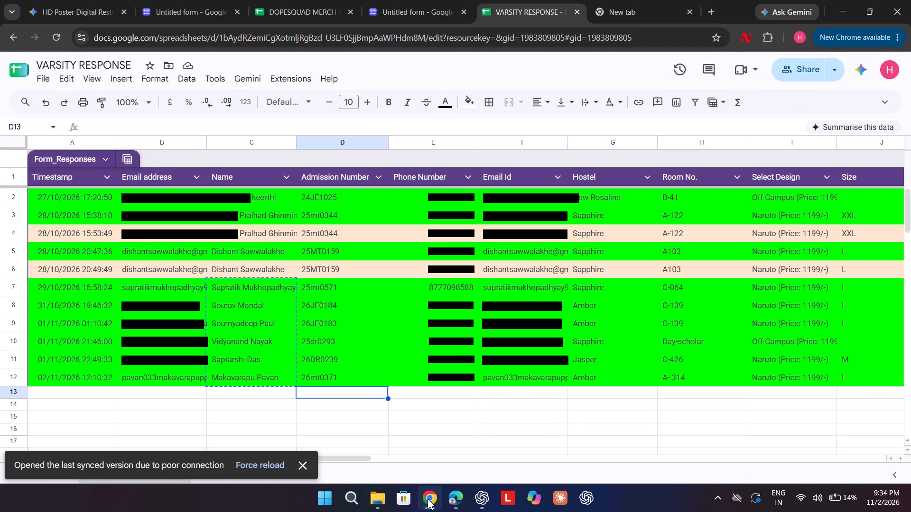
{"action": "left_click", "coordinate": [454, 496]}
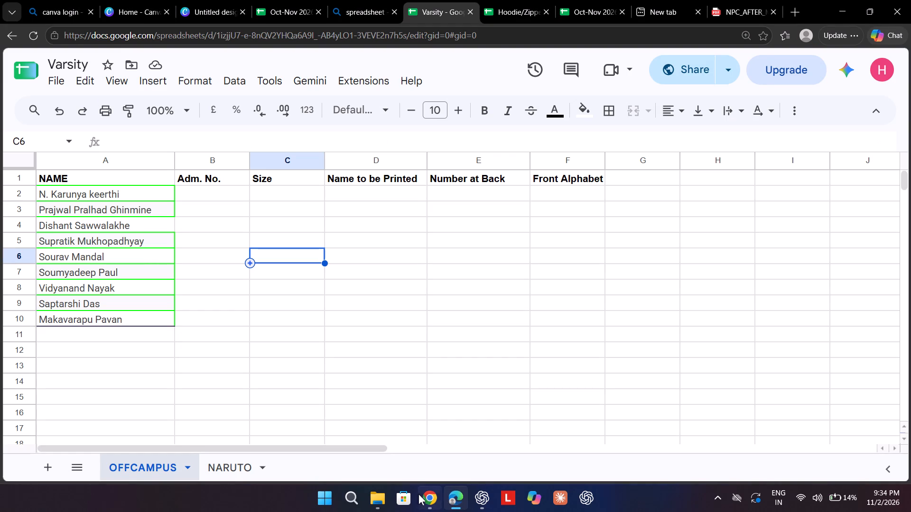
{"action": "left_click", "coordinate": [425, 497]}
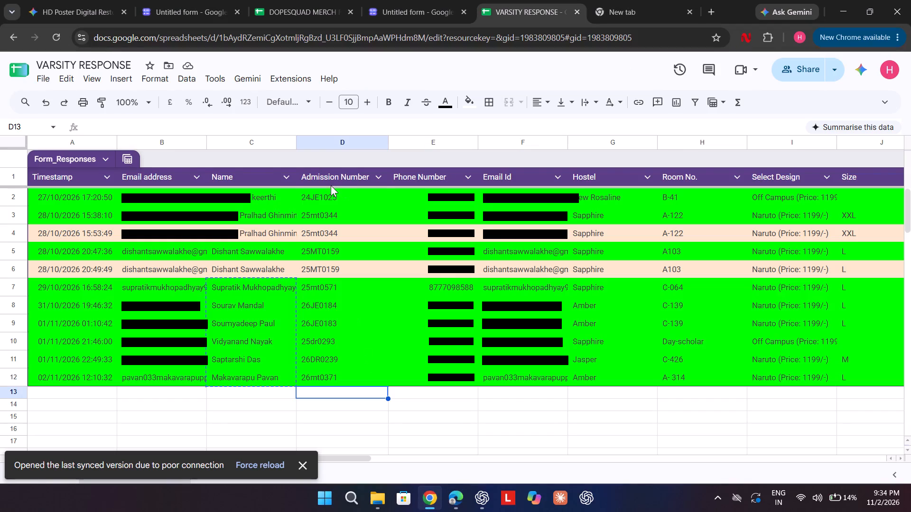
{"action": "left_click_drag", "start_coordinate": [330, 185], "coordinate": [332, 210]}
{"action": "left_click", "coordinate": [332, 210]}
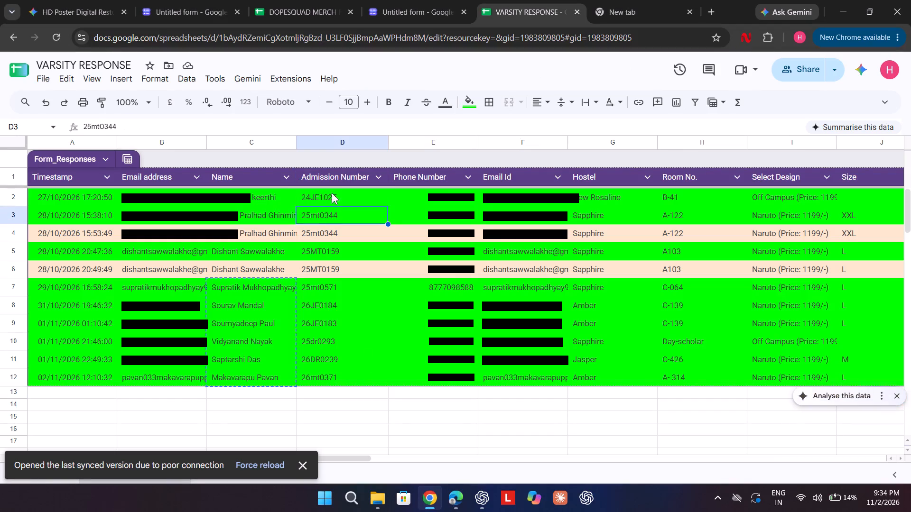
{"action": "left_click_drag", "start_coordinate": [332, 192], "coordinate": [337, 215]}
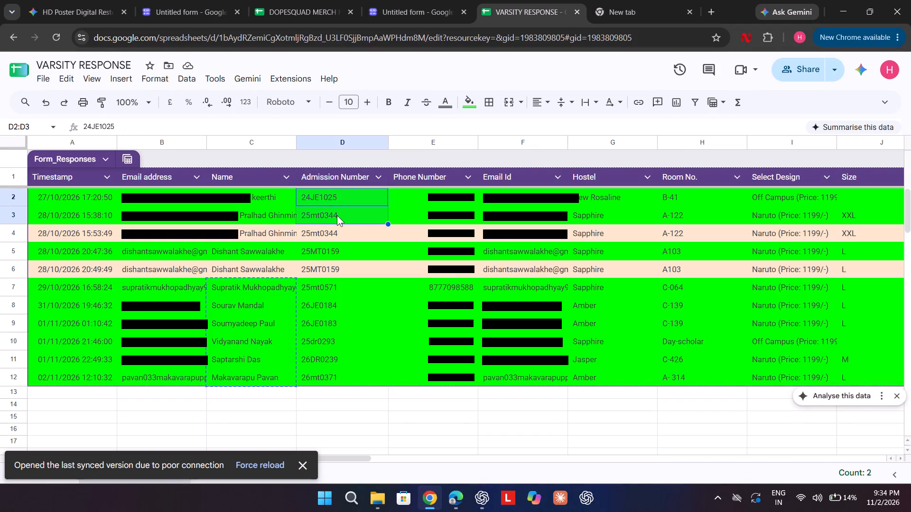
{"action": "key", "text": "ctrl+c"}
{"action": "left_click", "coordinate": [455, 490]}
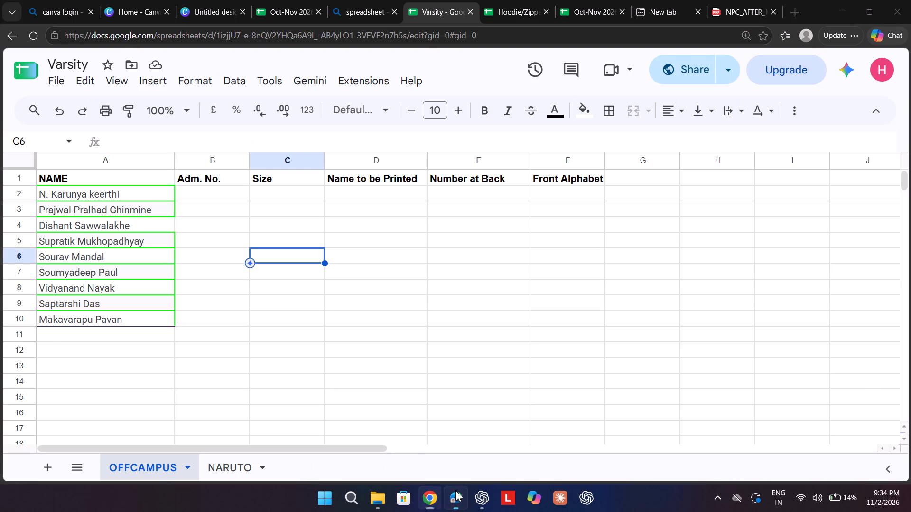
{"action": "left_click_drag", "start_coordinate": [212, 192], "coordinate": [219, 204]}
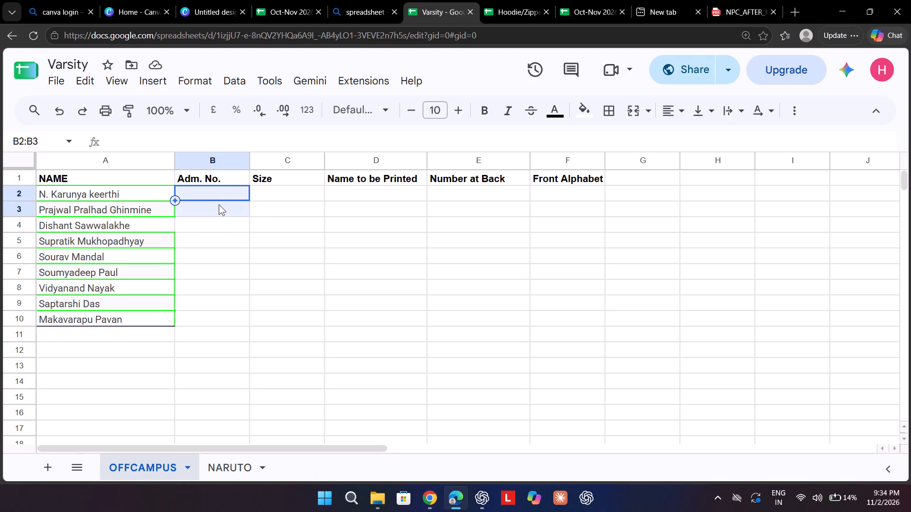
{"action": "left_click_drag", "start_coordinate": [219, 204], "coordinate": [219, 205]}
{"action": "key", "text": "ctrl+v"}
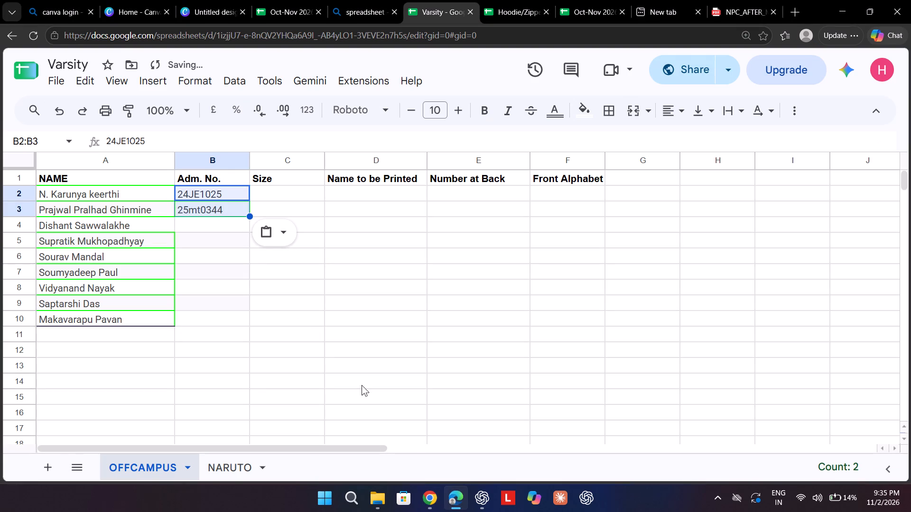
Copy the admission number in D5 of VARSITY RESPONSE in Chrome into B4 of the OFFCAMPUS sheet in Edge.
{"action": "left_click", "coordinate": [431, 500]}
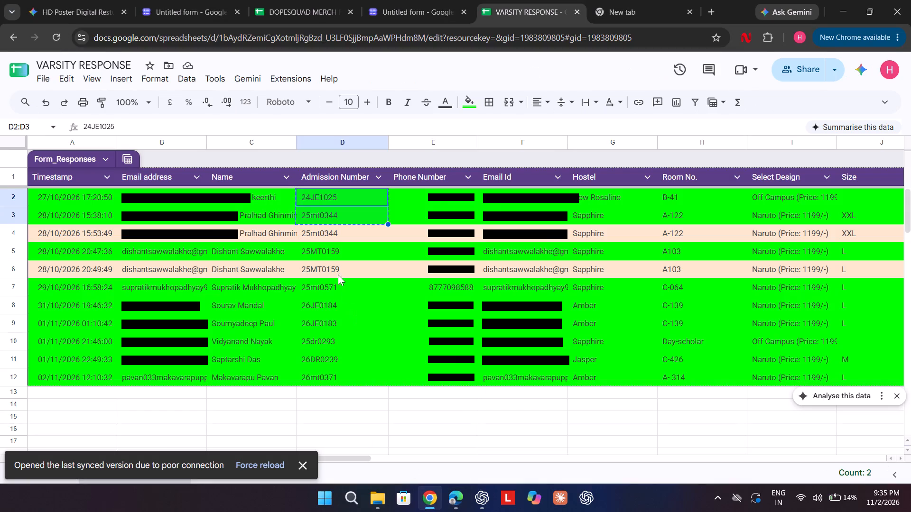
{"action": "left_click_drag", "start_coordinate": [332, 247], "coordinate": [360, 247]}
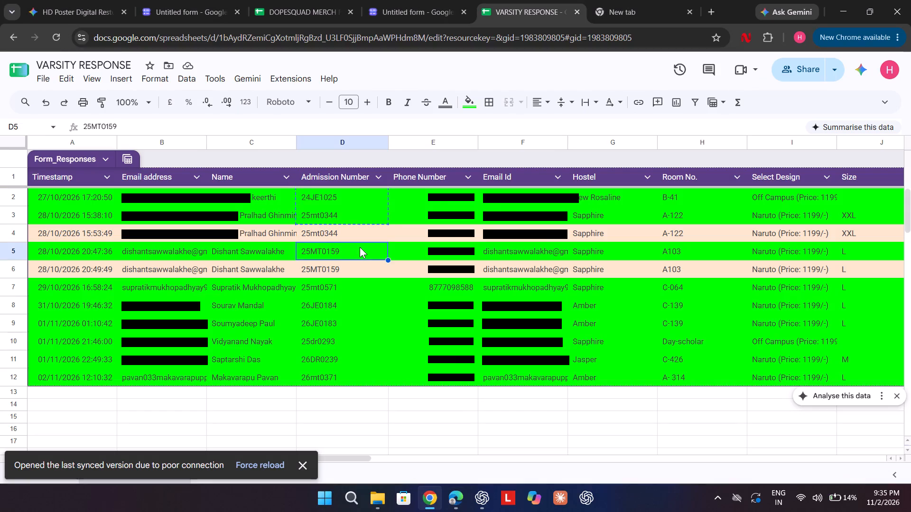
{"action": "left_click", "coordinate": [360, 247]}
{"action": "left_click_drag", "start_coordinate": [360, 247], "coordinate": [323, 250]}
{"action": "triple_click", "coordinate": [323, 250]}
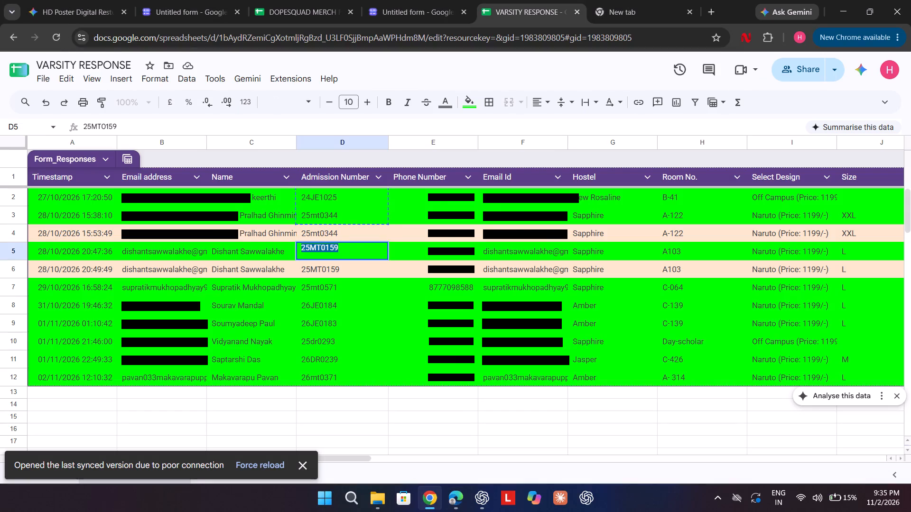
{"action": "key", "text": "ctrl+c"}
{"action": "left_click", "coordinate": [330, 266]}
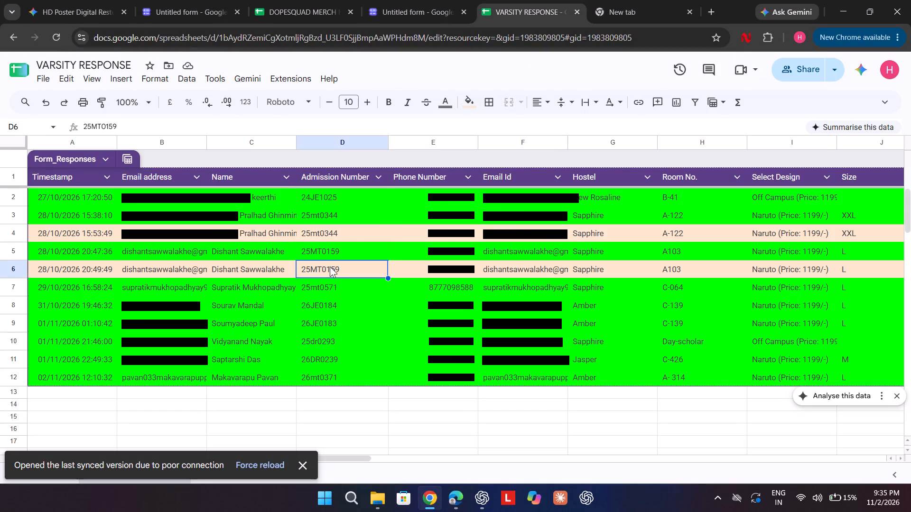
{"action": "left_click", "coordinate": [455, 501]}
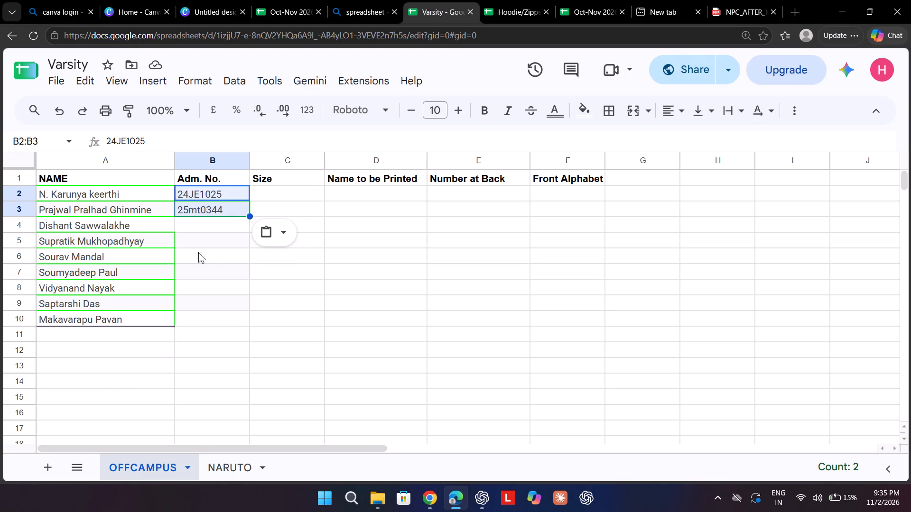
{"action": "left_click", "coordinate": [203, 222]}
{"action": "key", "text": "ctrl+v"}
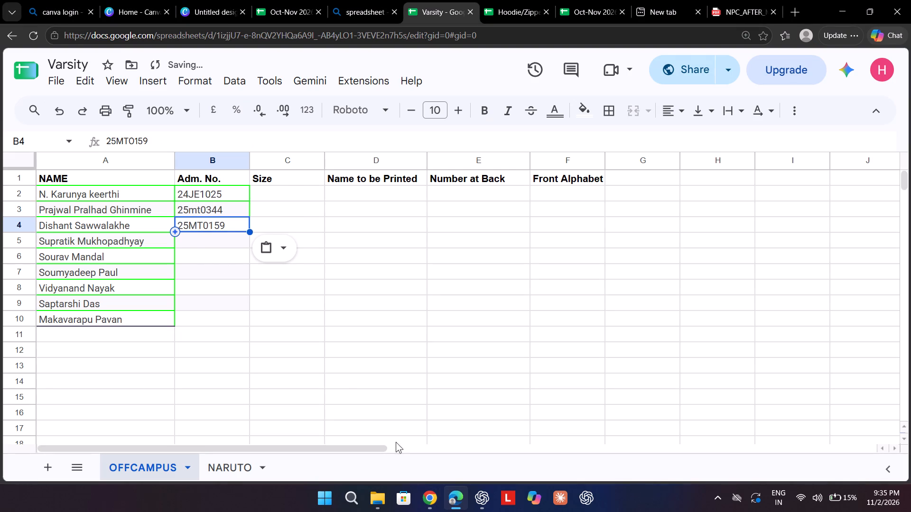
Copy the admission numbers in D7:D12 of VARSITY RESPONSE in Chrome into B5:B10 of the OFFCAMPUS sheet in Edge.
{"action": "left_click", "coordinate": [429, 504]}
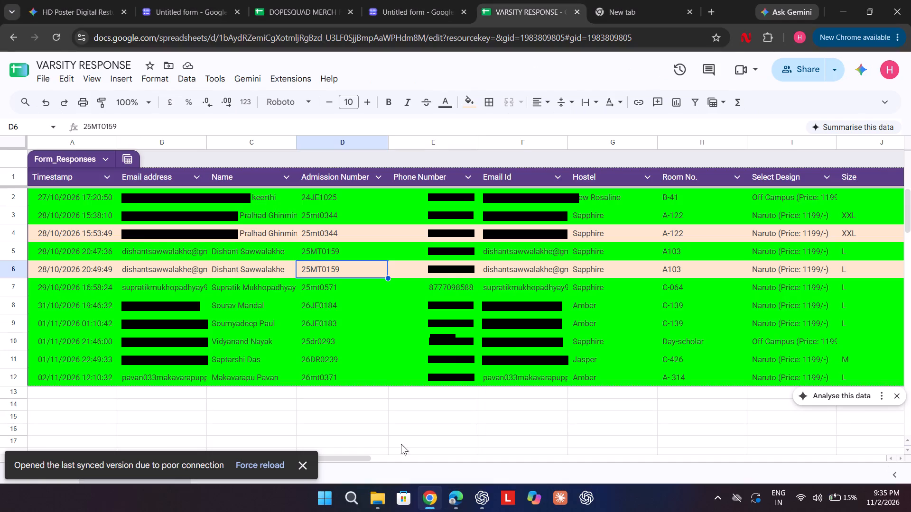
{"action": "left_click_drag", "start_coordinate": [321, 286], "coordinate": [321, 320]}
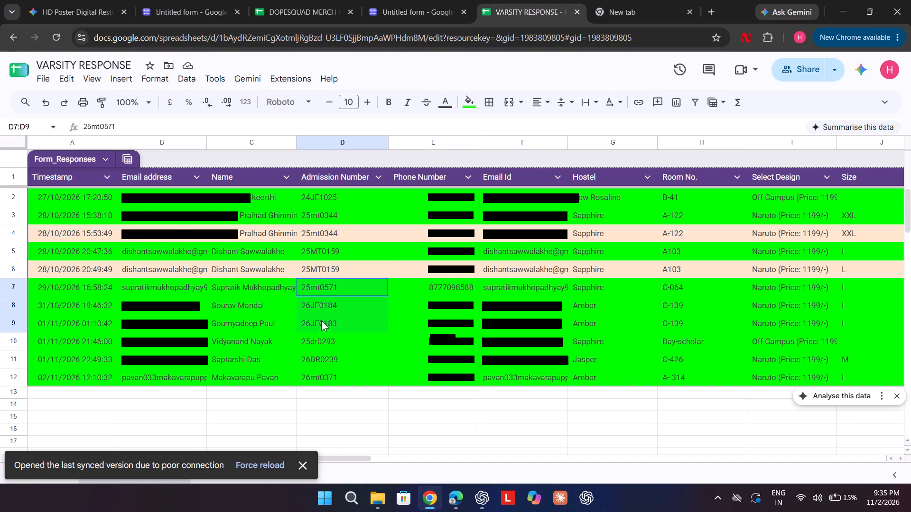
{"action": "left_click_drag", "start_coordinate": [321, 320], "coordinate": [330, 376]}
{"action": "key", "text": "ctrl+c"}
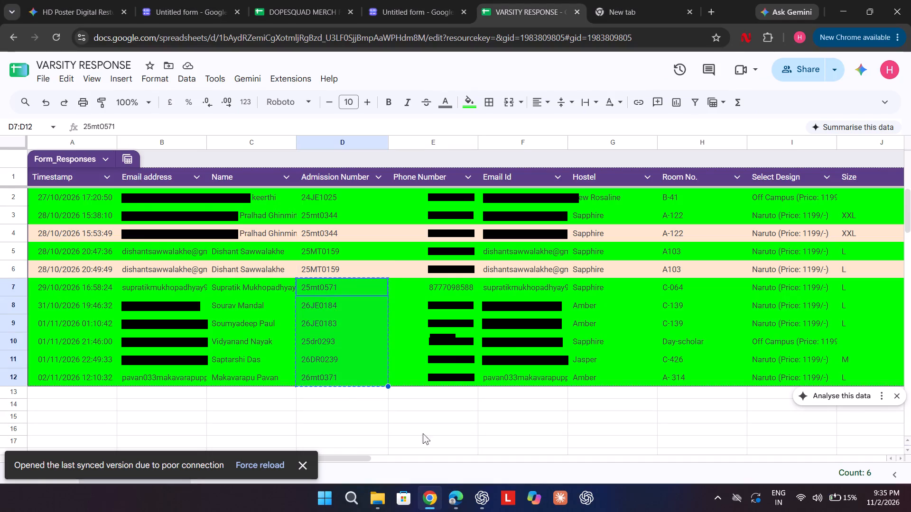
{"action": "left_click", "coordinate": [458, 504]}
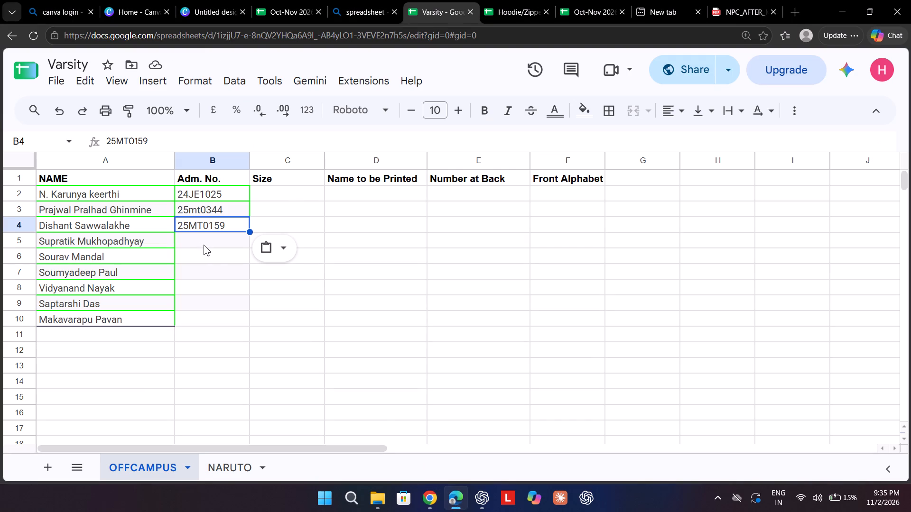
{"action": "left_click_drag", "start_coordinate": [204, 245], "coordinate": [212, 318]}
{"action": "key", "text": "ctrl+v"}
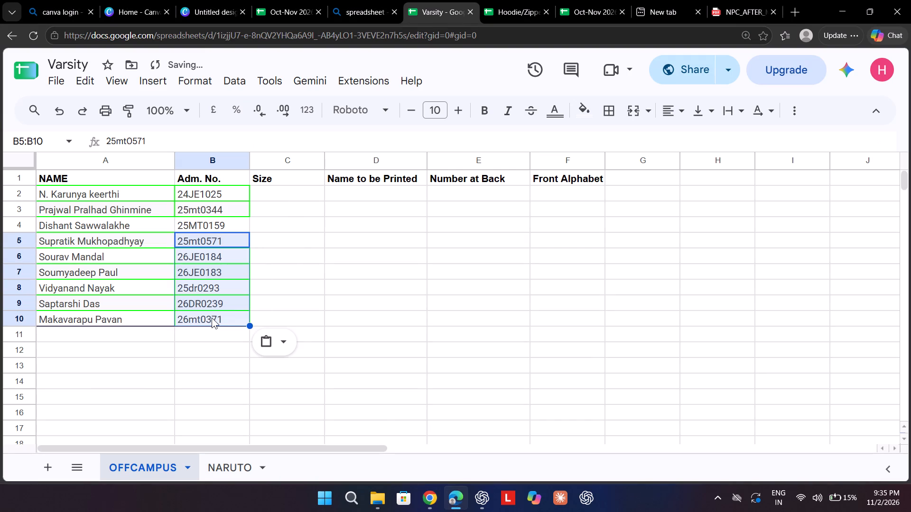
Copy the size M from M2 of VARSITY RESPONSE in Chrome into C2 of the OFFCAMPUS sheet in Edge.
{"action": "left_click", "coordinate": [272, 192]}
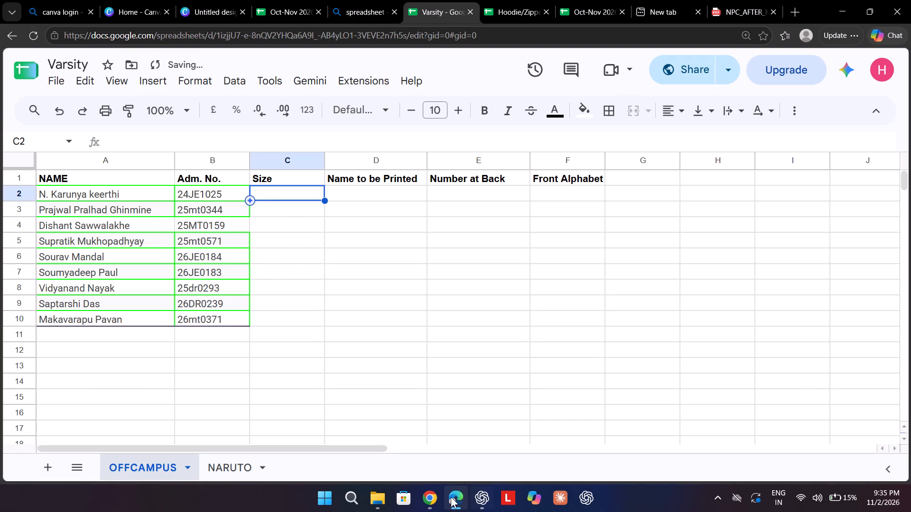
{"action": "left_click", "coordinate": [437, 496]}
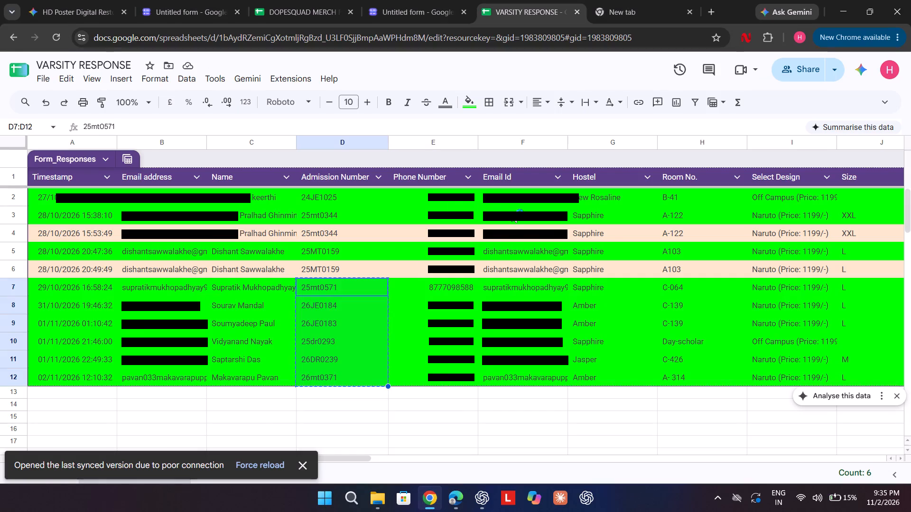
{"action": "scroll", "coordinate": [511, 211], "scroll_direction": "left", "scroll_amount": 4}
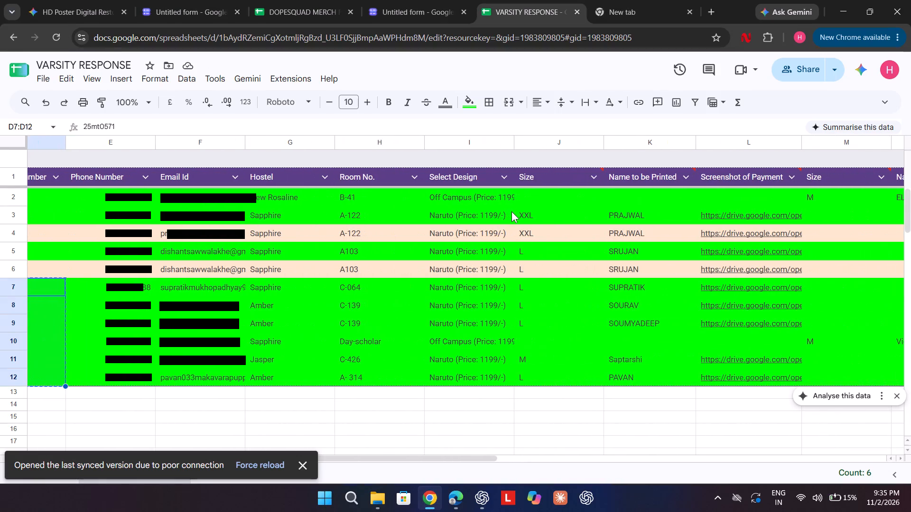
{"action": "scroll", "coordinate": [511, 211], "scroll_direction": "left", "scroll_amount": 4}
{"action": "scroll", "coordinate": [511, 211], "scroll_direction": "up", "scroll_amount": 1}
{"action": "left_click_drag", "start_coordinate": [605, 194], "coordinate": [594, 195]}
{"action": "triple_click", "coordinate": [594, 195]}
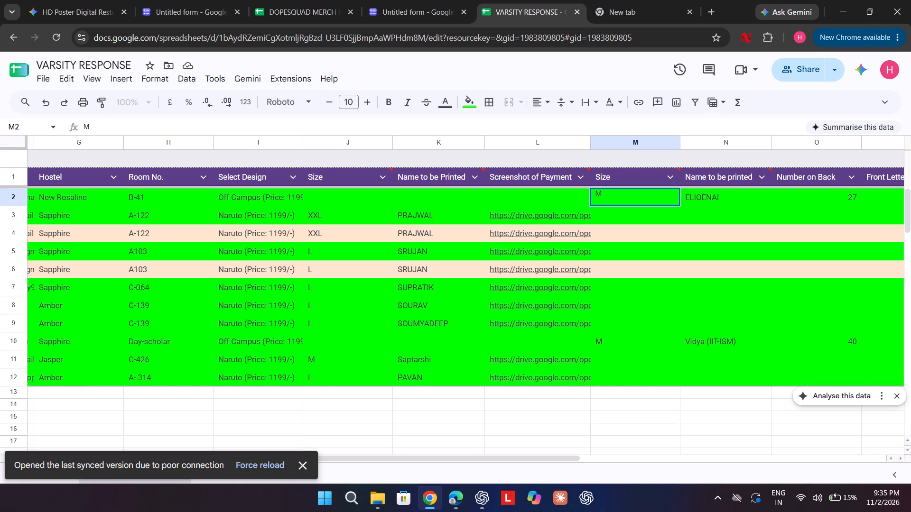
{"action": "left_click_drag", "start_coordinate": [609, 194], "coordinate": [597, 192]}
{"action": "key", "text": "ctrl+c"}
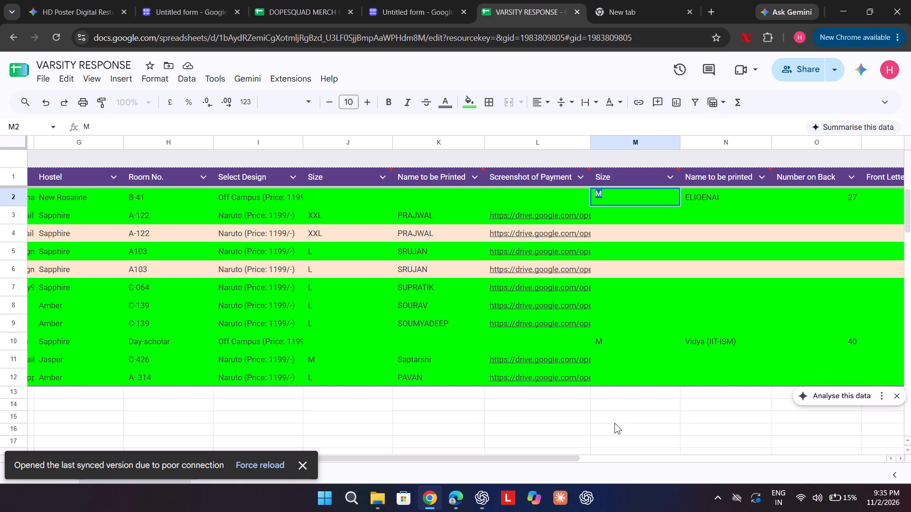
{"action": "left_click", "coordinate": [614, 423]}
{"action": "left_click", "coordinate": [454, 503]}
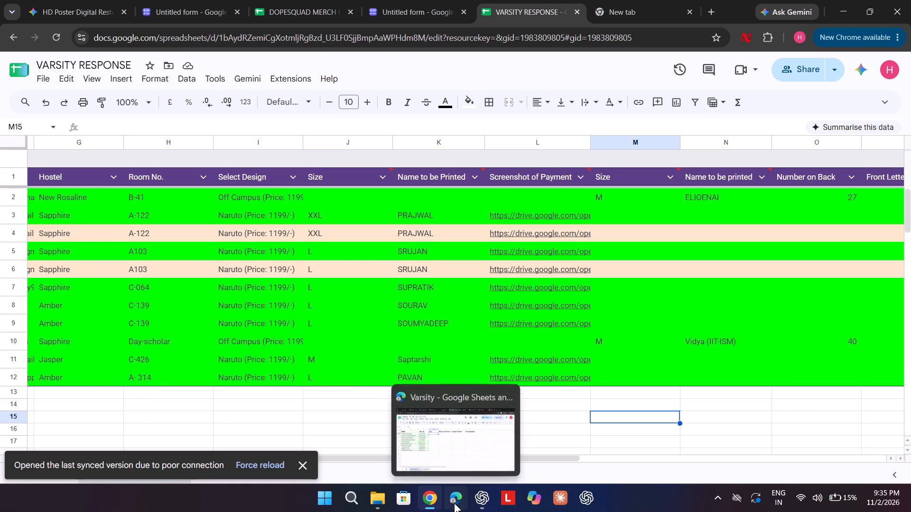
{"action": "left_click", "coordinate": [278, 189]}
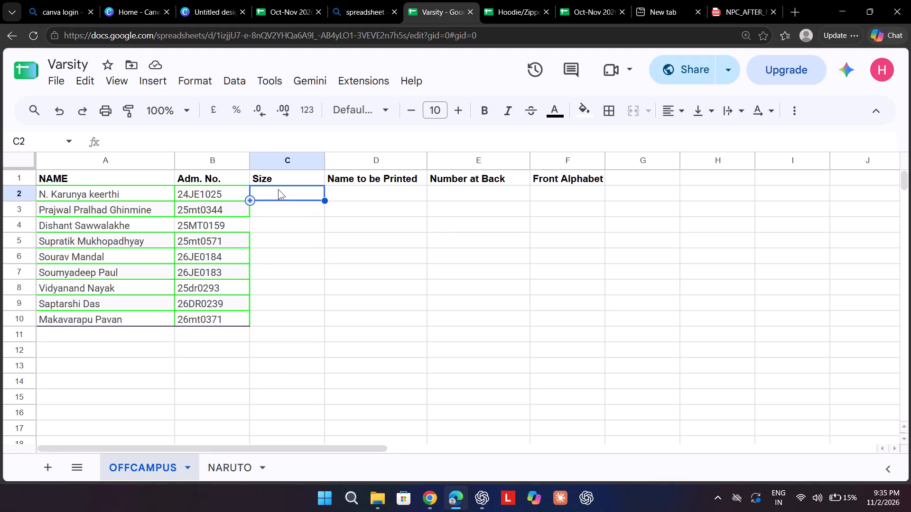
{"action": "left_click", "coordinate": [278, 189], "text": "ctrl"}
{"action": "left_click", "coordinate": [278, 189]}
{"action": "key", "text": "ctrl+v"}
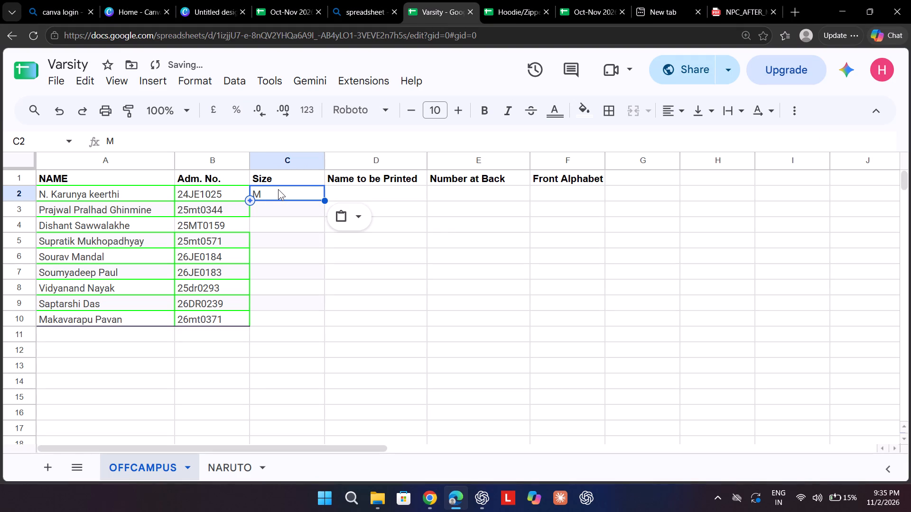
Copy the size XXL from J3 of VARSITY RESPONSE in Chrome into C3 of the OFFCAMPUS sheet in Edge.
{"action": "left_click", "coordinate": [279, 207]}
{"action": "scroll", "coordinate": [279, 207], "scroll_direction": "right", "scroll_amount": 1}
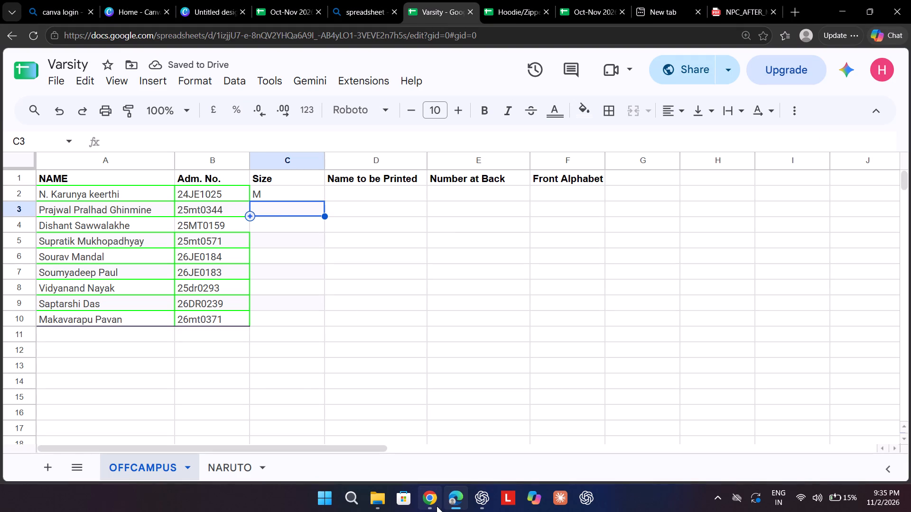
{"action": "left_click", "coordinate": [436, 503]}
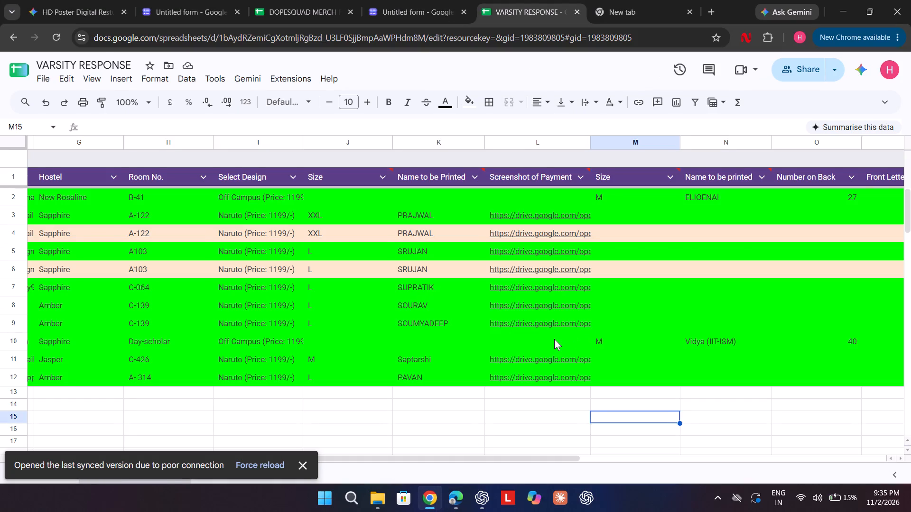
{"action": "scroll", "coordinate": [554, 339], "scroll_direction": "right", "scroll_amount": 2}
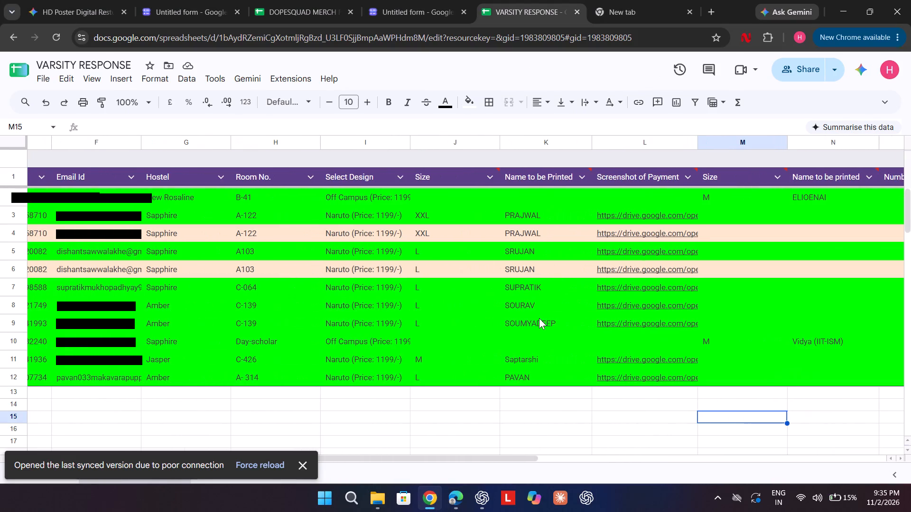
{"action": "left_click_drag", "start_coordinate": [428, 211], "coordinate": [415, 213]}
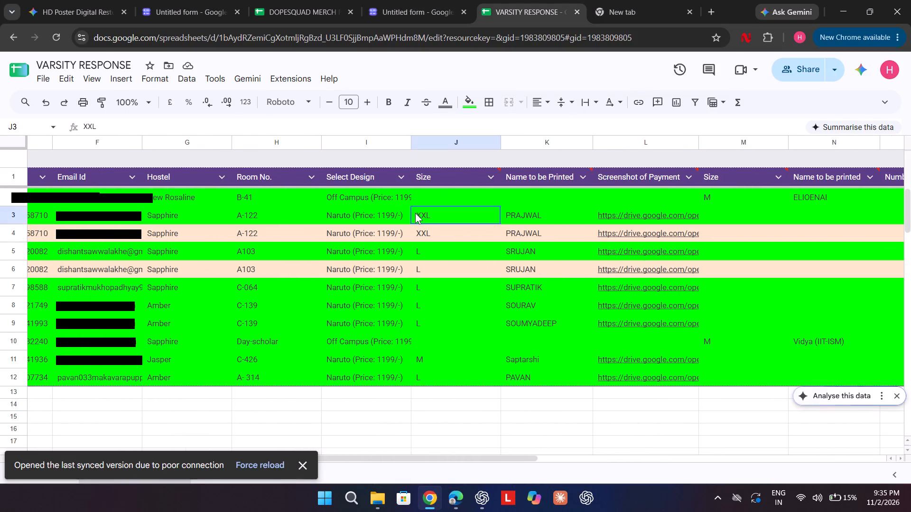
{"action": "left_click_drag", "start_coordinate": [415, 213], "coordinate": [427, 216]}
{"action": "triple_click", "coordinate": [427, 216]}
{"action": "triple_click", "coordinate": [427, 216]}
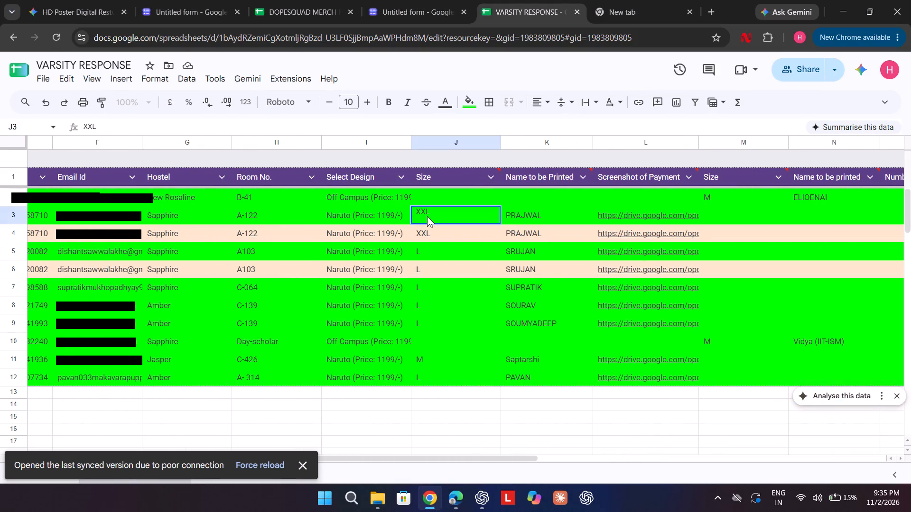
{"action": "double_click", "coordinate": [424, 212]}
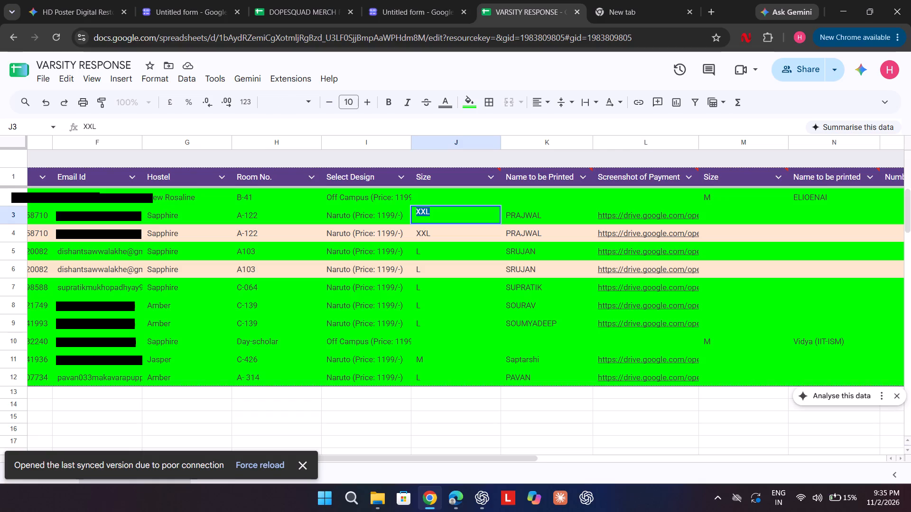
{"action": "key", "text": "ctrl+c"}
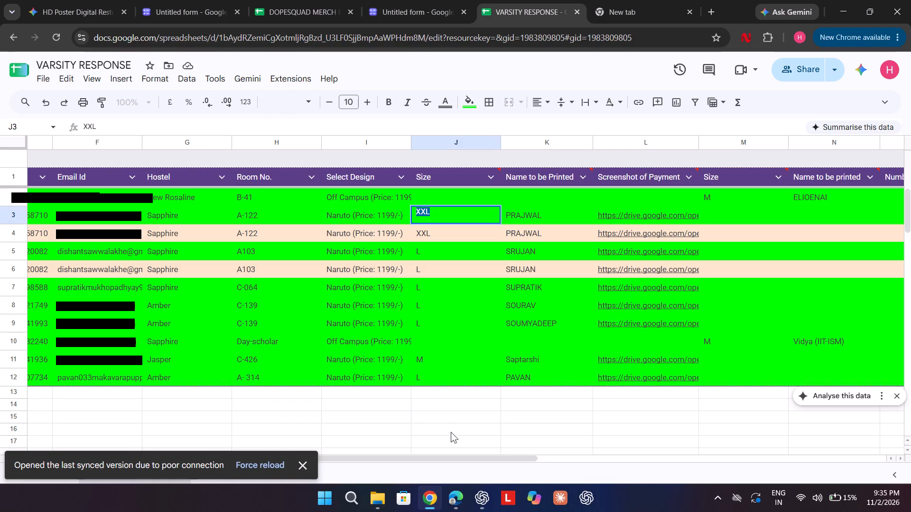
{"action": "left_click", "coordinate": [451, 432]}
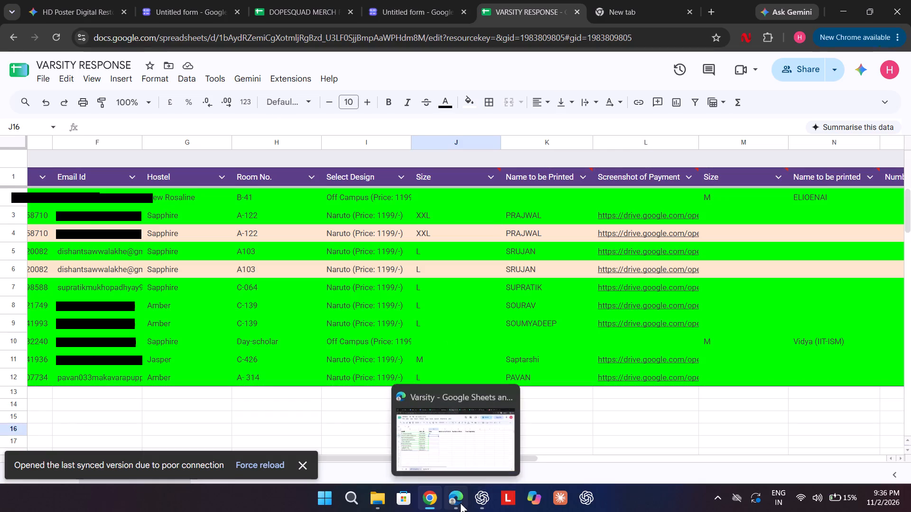
{"action": "left_click", "coordinate": [460, 503]}
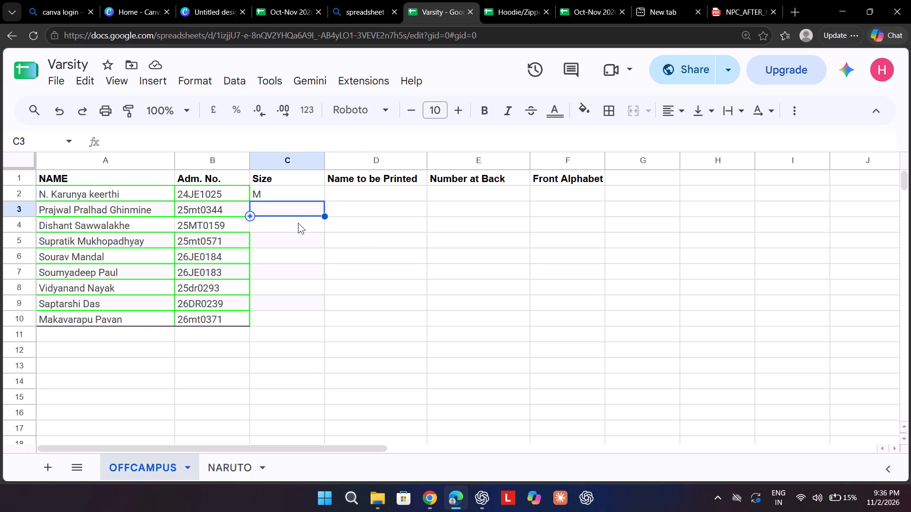
{"action": "key", "text": "ctrl+v"}
Copy the size L from J5 of VARSITY RESPONSE in Chrome into C4 of the OFFCAMPUS sheet in Edge.
{"action": "left_click", "coordinate": [430, 495]}
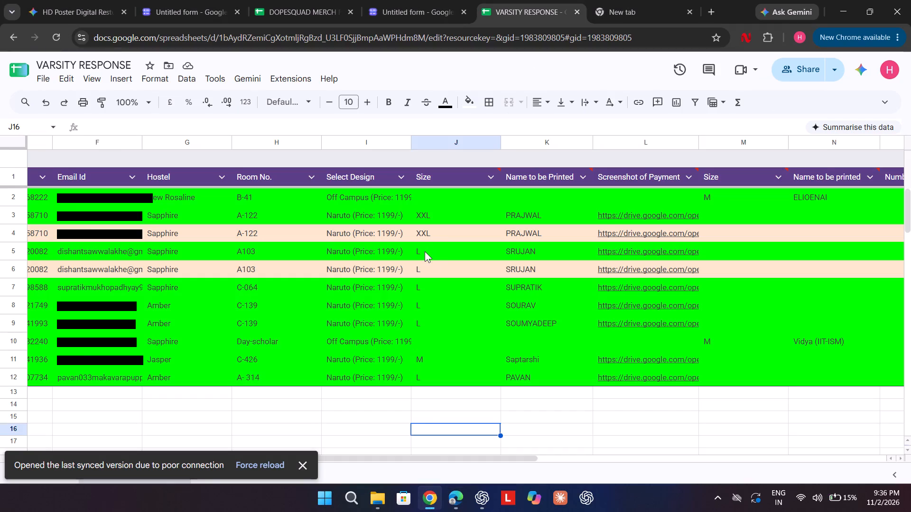
{"action": "left_click_drag", "start_coordinate": [425, 251], "coordinate": [414, 251]}
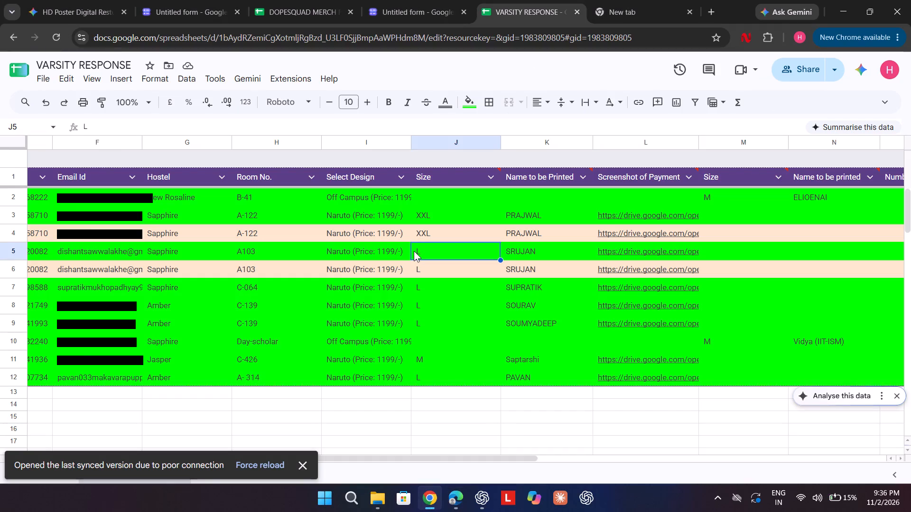
{"action": "triple_click", "coordinate": [414, 251]}
{"action": "triple_click", "coordinate": [426, 247]}
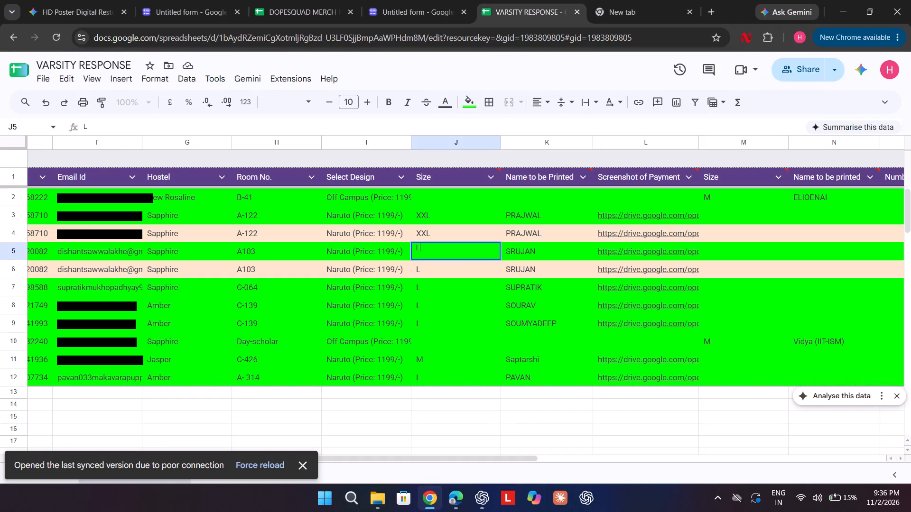
{"action": "key", "text": "ctrl+c"}
{"action": "left_click", "coordinate": [450, 406]}
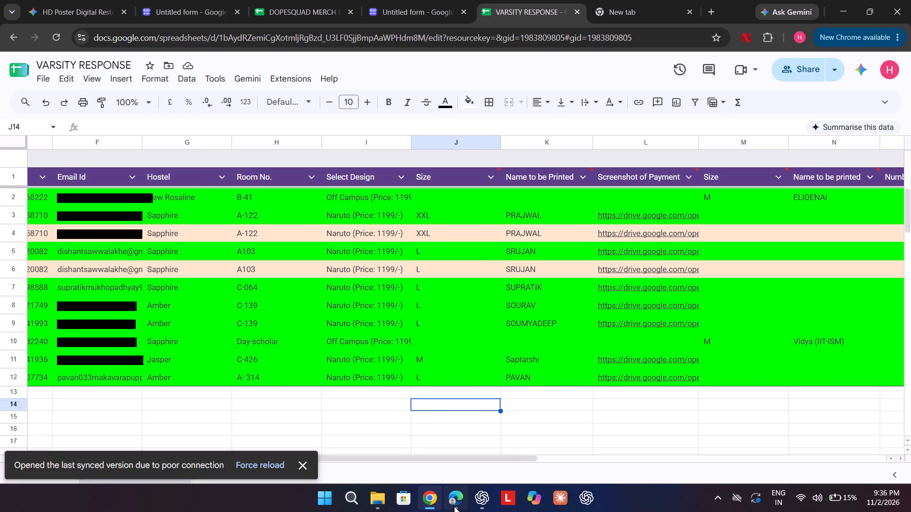
{"action": "left_click", "coordinate": [454, 506]}
{"action": "left_click", "coordinate": [297, 226]}
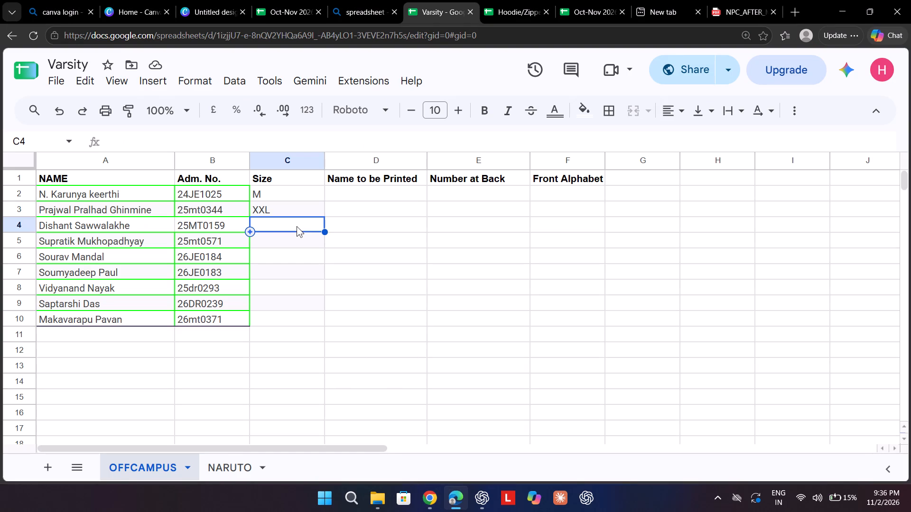
{"action": "key", "text": "ctrl+v"}
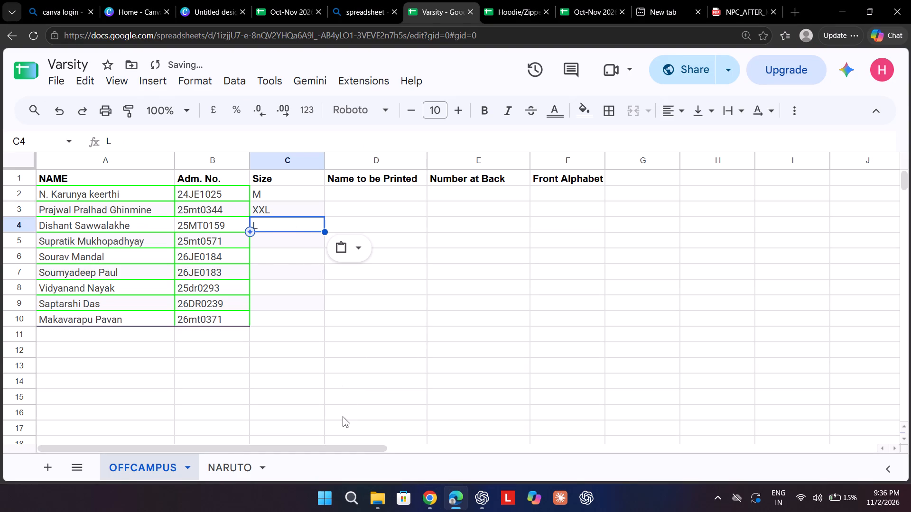
Copy the sizes in J7:J9 of VARSITY RESPONSE in Chrome into C5:C7 of the OFFCAMPUS sheet in Edge.
{"action": "left_click", "coordinate": [434, 503]}
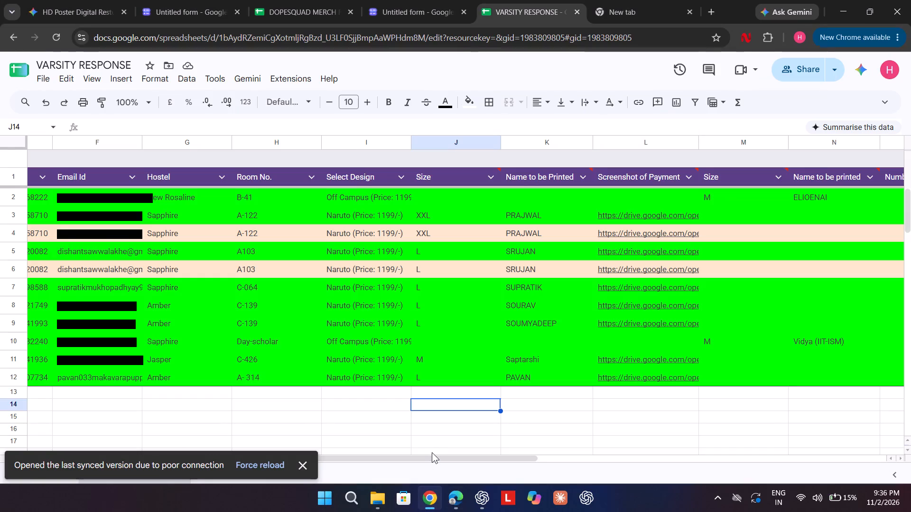
{"action": "left_click_drag", "start_coordinate": [417, 283], "coordinate": [419, 299]}
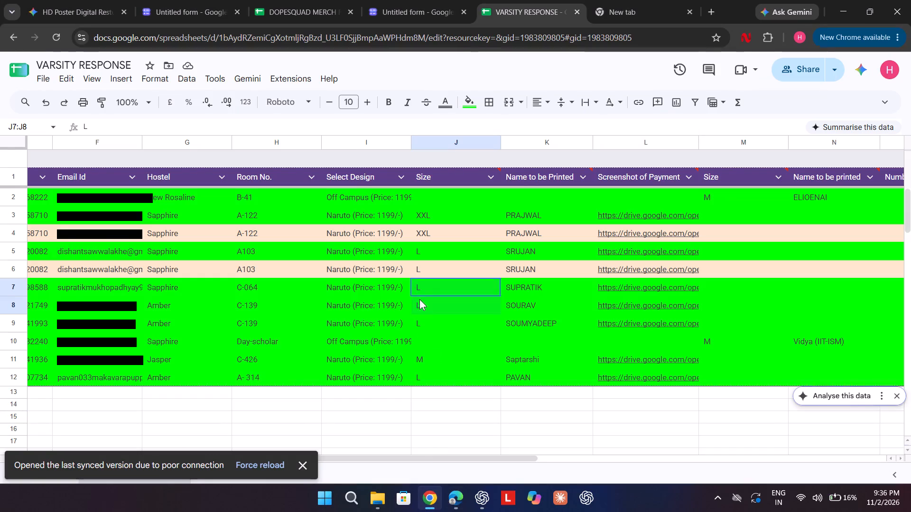
{"action": "left_click_drag", "start_coordinate": [419, 299], "coordinate": [422, 320]}
{"action": "key", "text": "ctrl+c"}
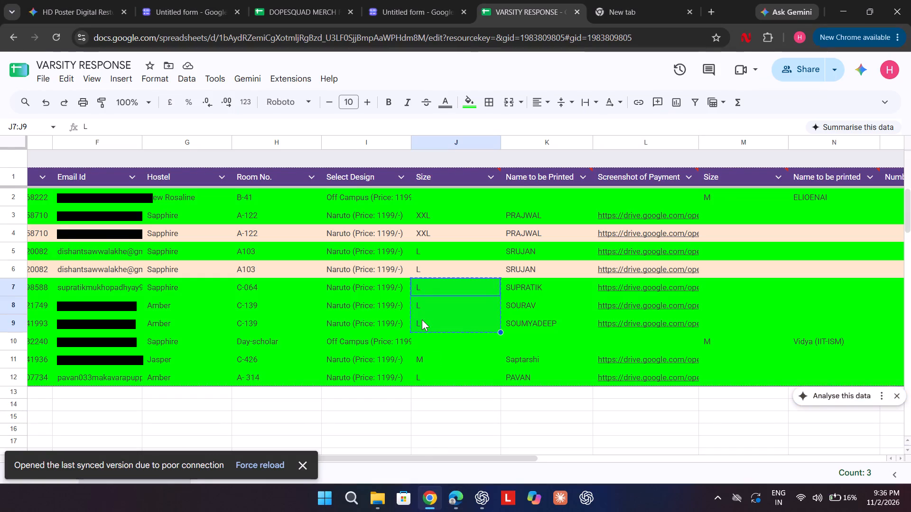
{"action": "left_click", "coordinate": [438, 434]}
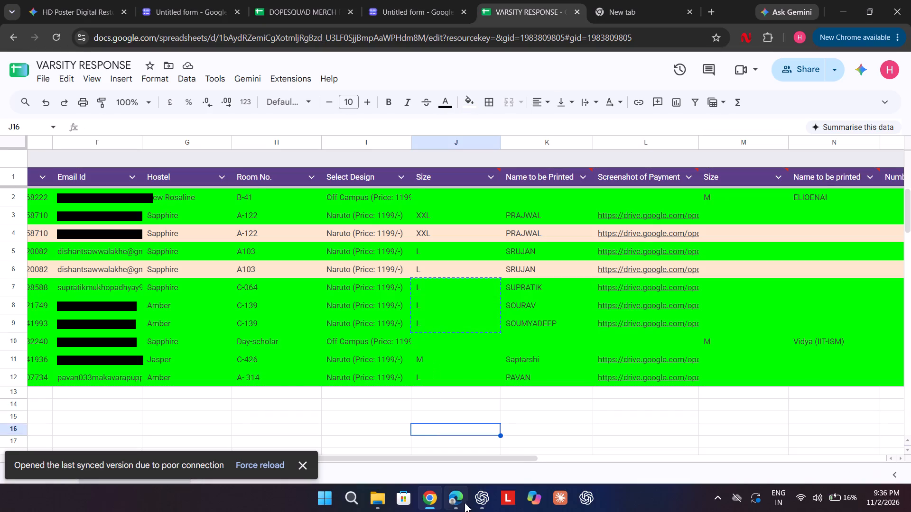
{"action": "left_click", "coordinate": [455, 502]}
{"action": "left_click_drag", "start_coordinate": [277, 235], "coordinate": [278, 249]}
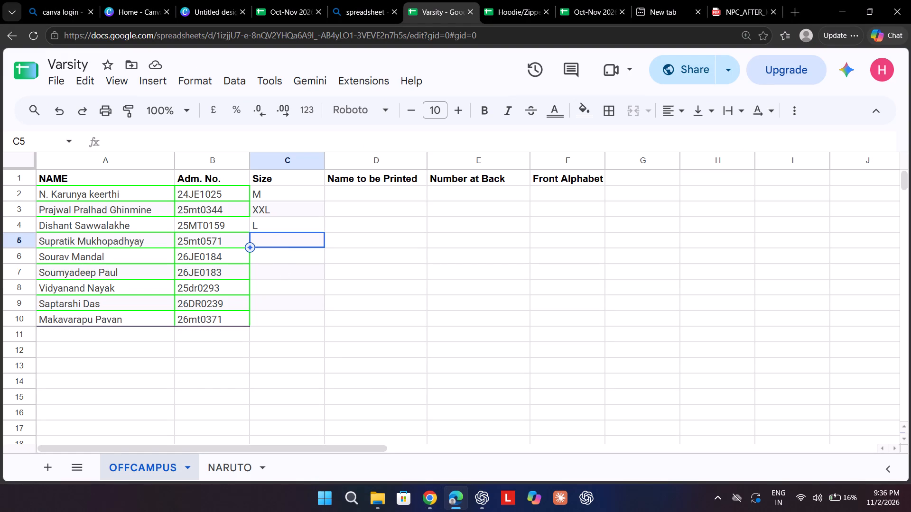
{"action": "left_click_drag", "start_coordinate": [278, 249], "coordinate": [279, 270]}
{"action": "key", "text": "ctrl+v"}
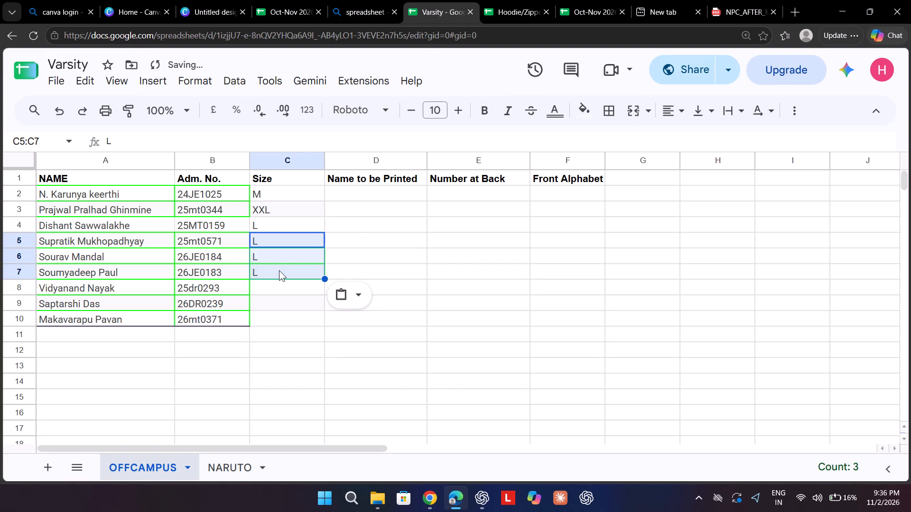
Copy the size M from M10 of VARSITY RESPONSE in Chrome into C8 of the OFFCAMPUS sheet in Edge.
{"action": "left_click", "coordinate": [428, 509]}
{"action": "scroll", "coordinate": [469, 381], "scroll_direction": "left", "scroll_amount": 1}
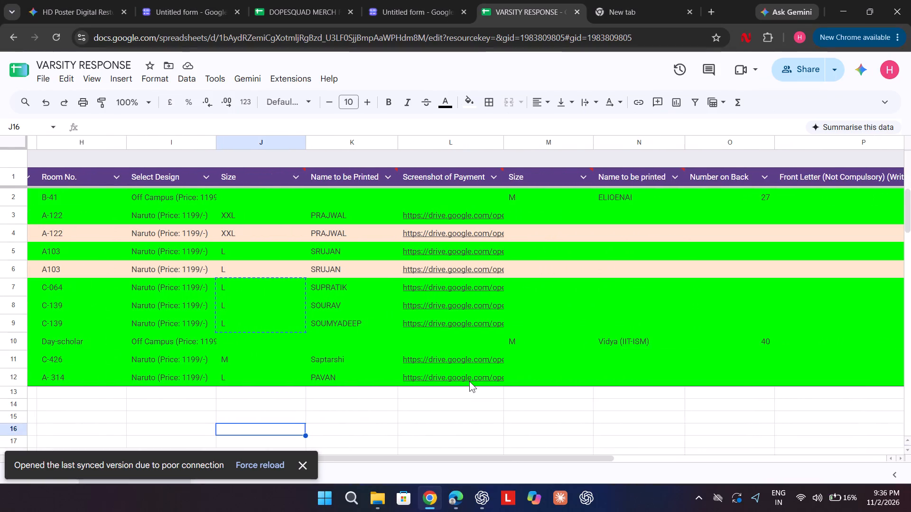
{"action": "scroll", "coordinate": [469, 381], "scroll_direction": "left", "scroll_amount": 1}
{"action": "triple_click", "coordinate": [519, 340]}
{"action": "left_click", "coordinate": [519, 340]}
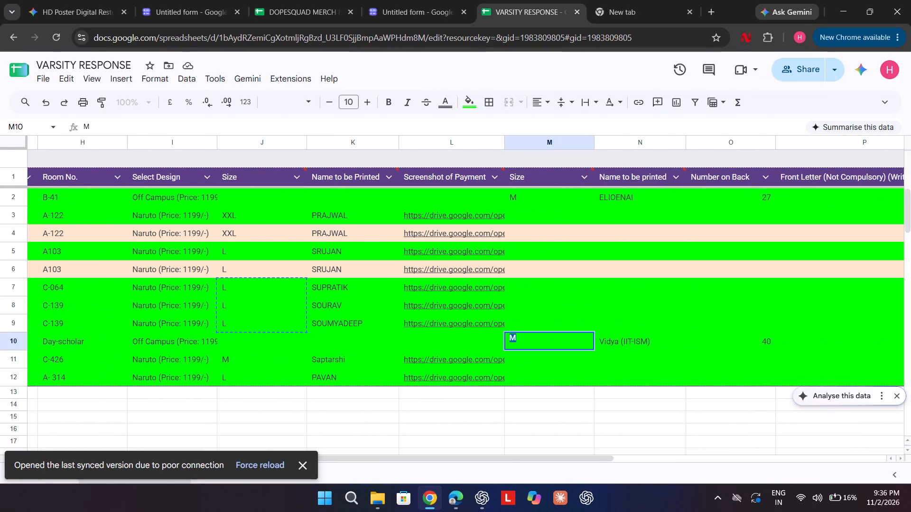
{"action": "key", "text": "ctrl+c"}
{"action": "left_click", "coordinate": [508, 428]}
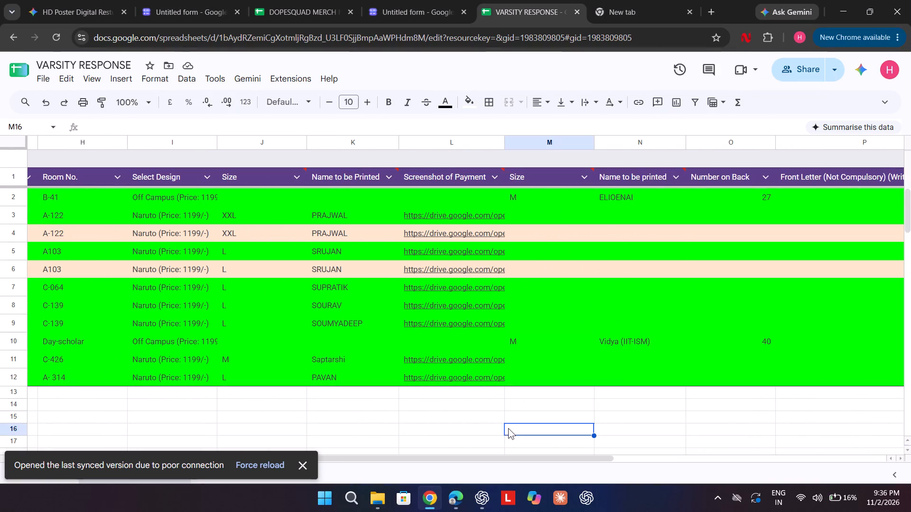
{"action": "left_click", "coordinate": [457, 507]}
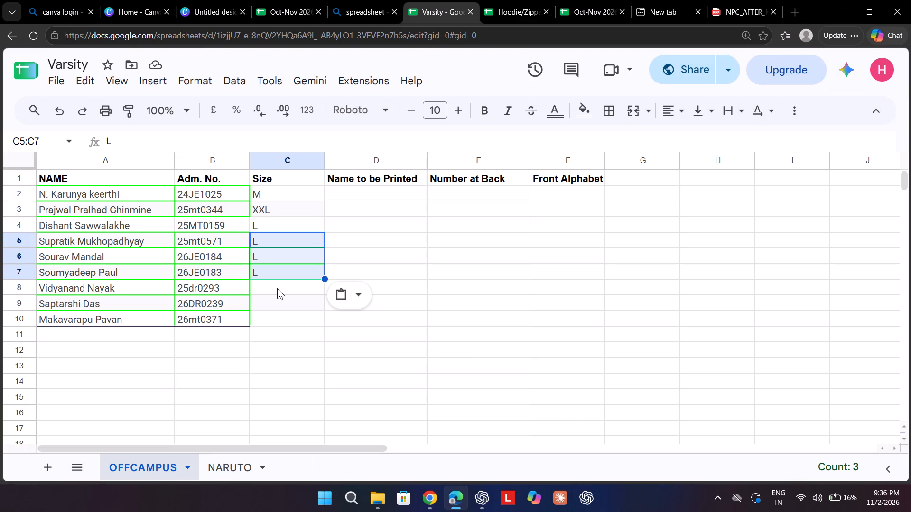
{"action": "left_click", "coordinate": [277, 288]}
{"action": "key", "text": "ctrl+v"}
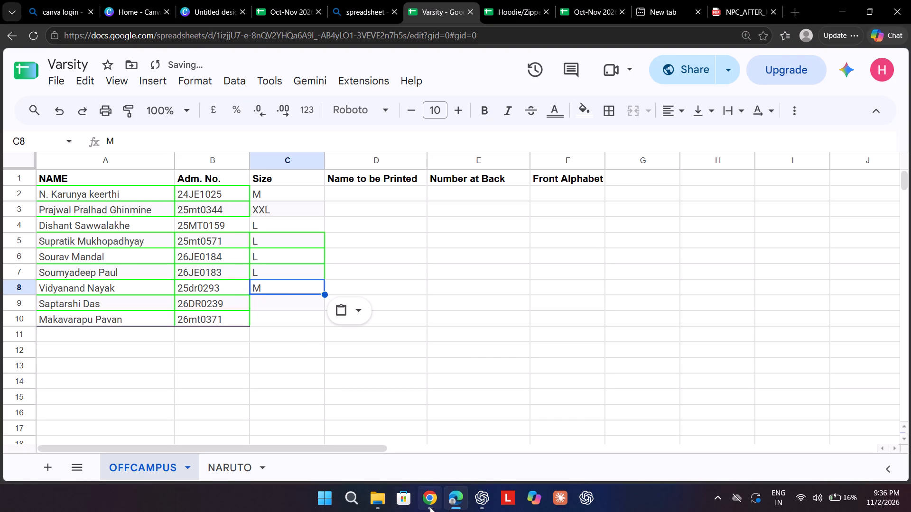
Copy the sizes in J11:J12 of VARSITY RESPONSE in Chrome into C9:C10 of the OFFCAMPUS sheet in Edge.
{"action": "left_click", "coordinate": [431, 506]}
{"action": "scroll", "coordinate": [372, 427], "scroll_direction": "right", "scroll_amount": 1}
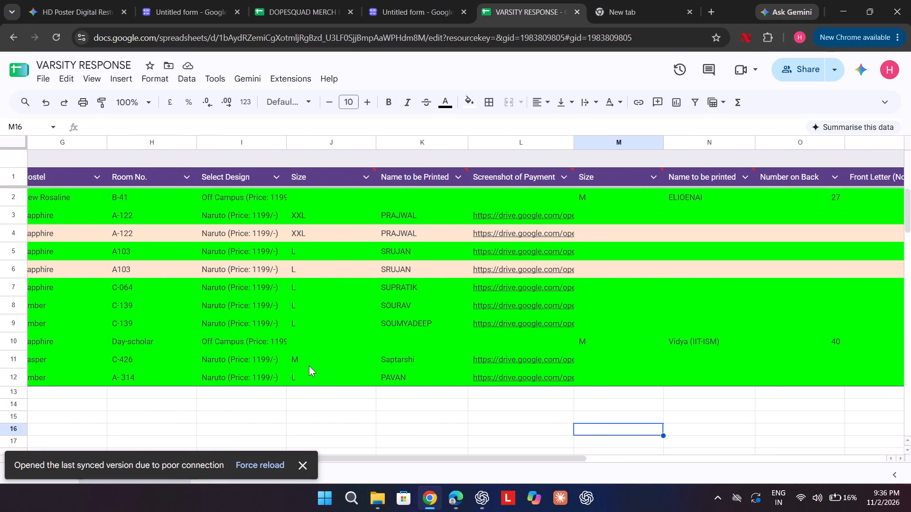
{"action": "left_click", "coordinate": [307, 358]}
{"action": "left_click_drag", "start_coordinate": [307, 358], "coordinate": [315, 374]}
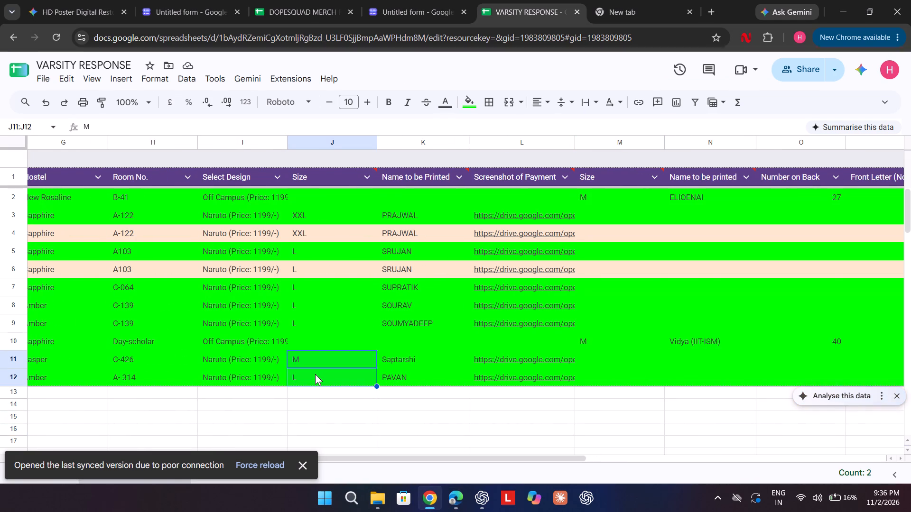
{"action": "key", "text": "ctrl+c"}
{"action": "left_click", "coordinate": [321, 392]}
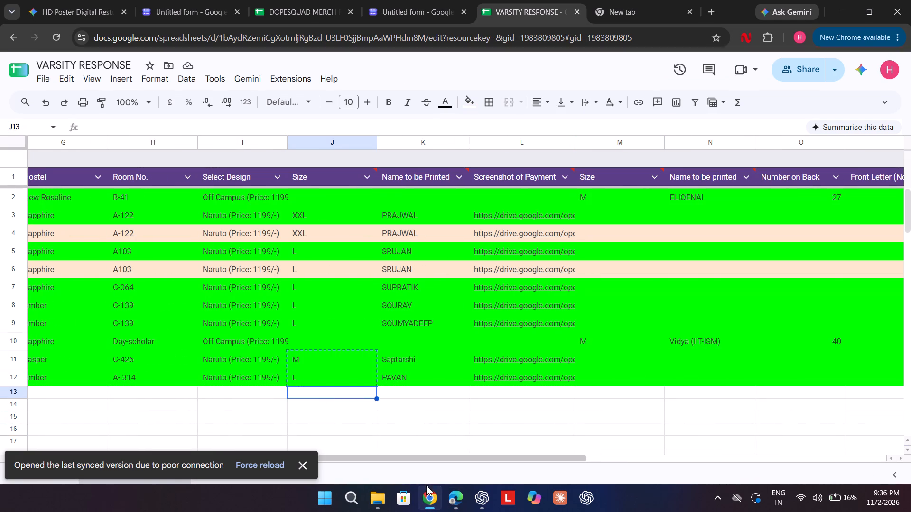
{"action": "left_click", "coordinate": [461, 503]}
{"action": "left_click_drag", "start_coordinate": [289, 300], "coordinate": [292, 320]}
{"action": "key", "text": "ctrl+v"}
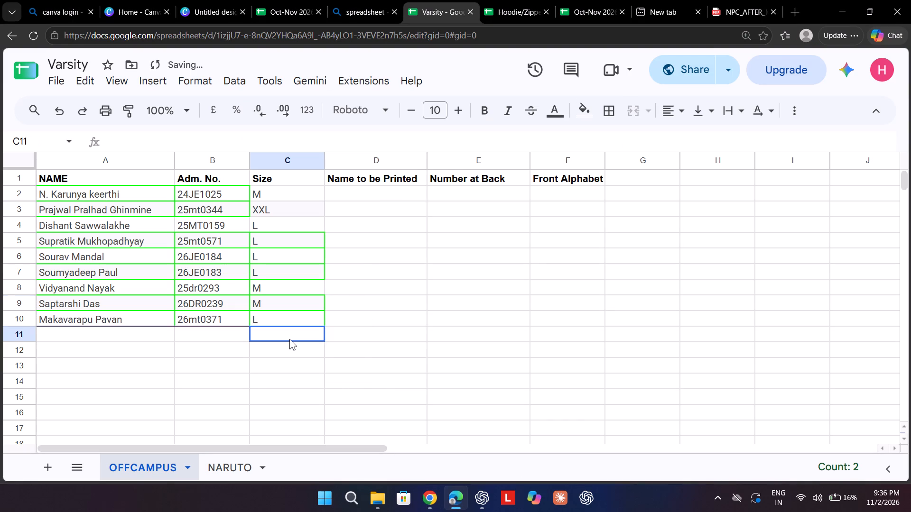
{"action": "left_click", "coordinate": [289, 339]}
Examine the printed-name, back-number and front-letter columns of VARSITY RESPONSE in Chrome.
{"action": "scroll", "coordinate": [289, 339], "scroll_direction": "right", "scroll_amount": 3}
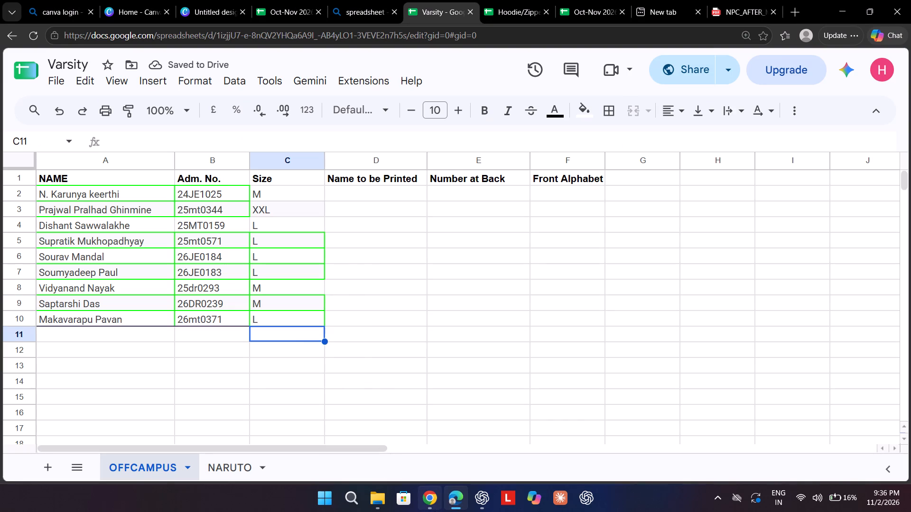
{"action": "left_click", "coordinate": [434, 511]}
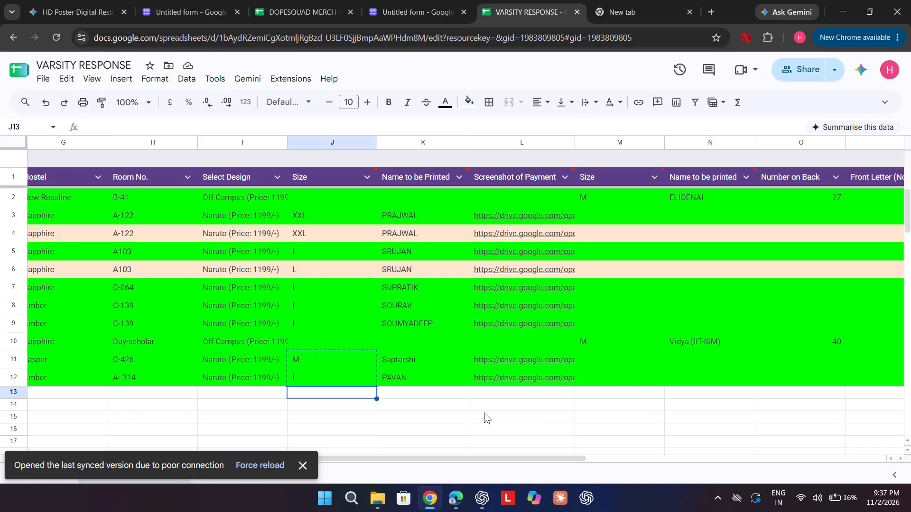
{"action": "scroll", "coordinate": [484, 412], "scroll_direction": "left", "scroll_amount": 1}
{"action": "scroll", "coordinate": [484, 412], "scroll_direction": "right", "scroll_amount": 3}
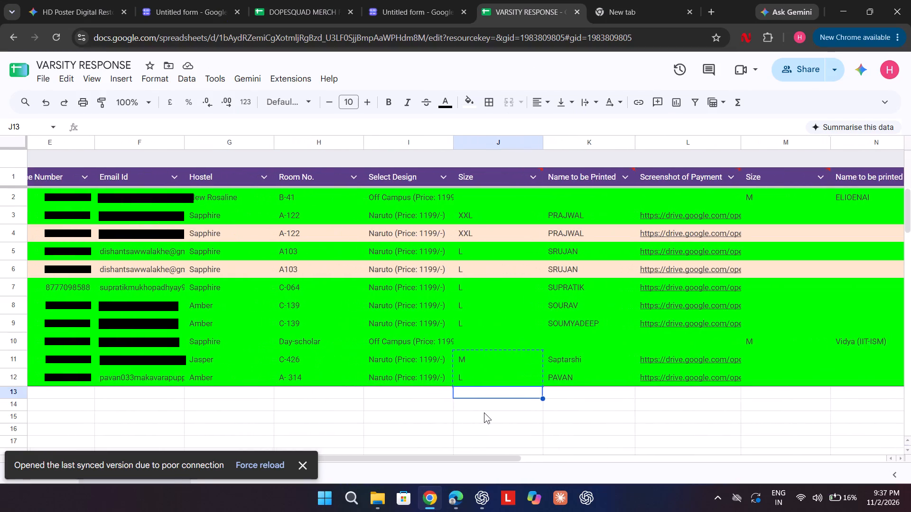
{"action": "scroll", "coordinate": [484, 412], "scroll_direction": "left", "scroll_amount": 5}
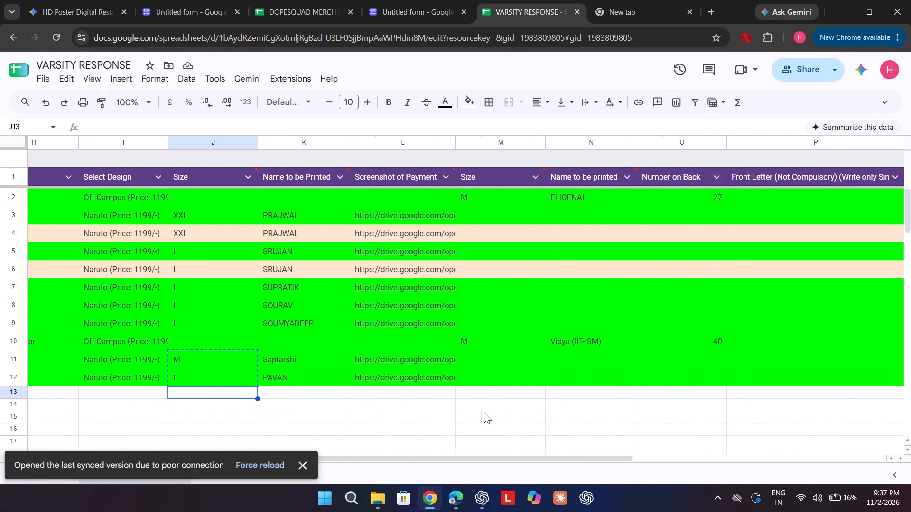
{"action": "scroll", "coordinate": [484, 412], "scroll_direction": "left", "scroll_amount": 1}
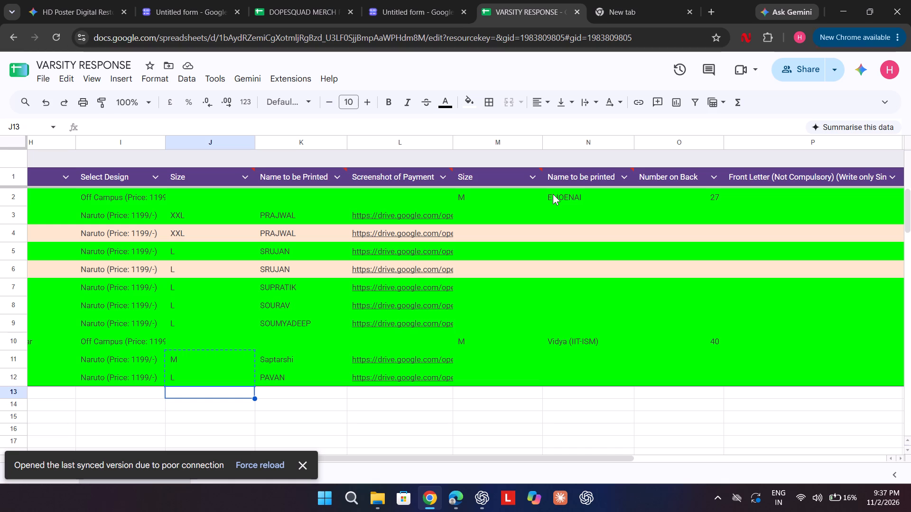
Launch another application from Windows.
{"action": "left_click", "coordinate": [317, 497]}
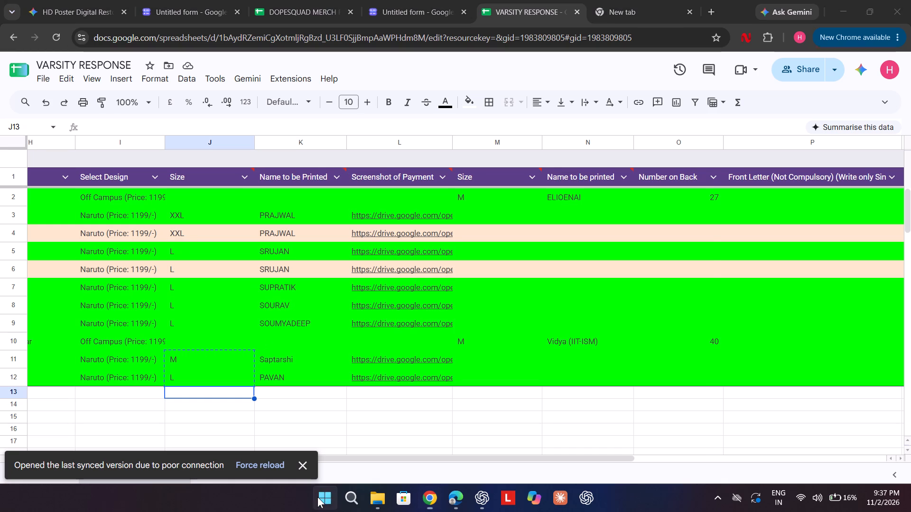
{"action": "double_click", "coordinate": [474, 399]}
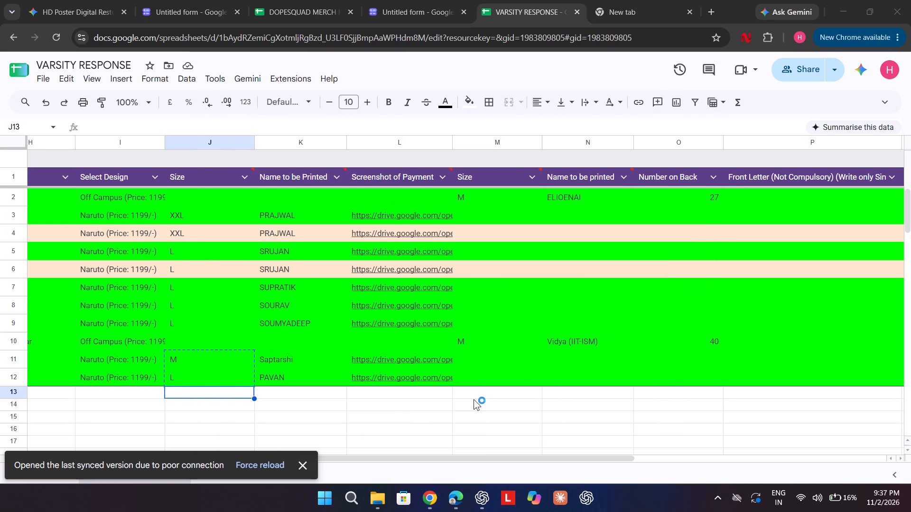
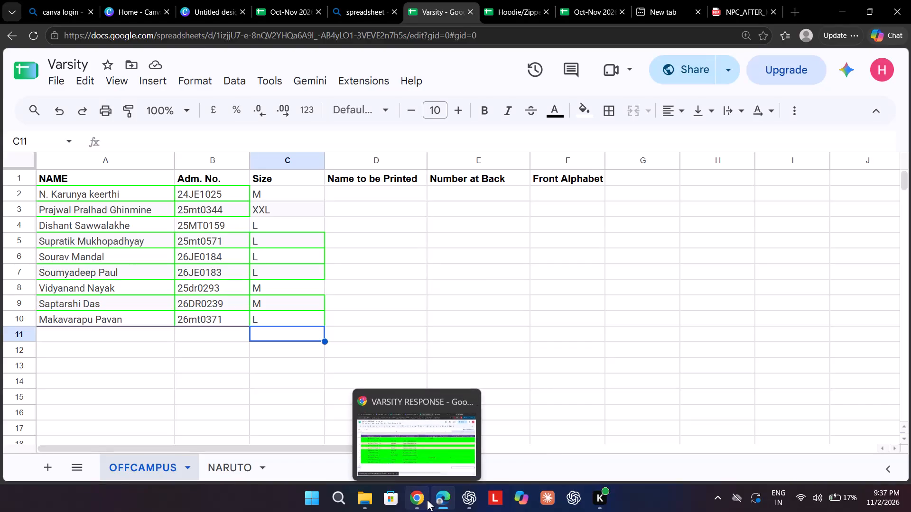
Copy the printed name ELIOENAI from N2 of VARSITY RESPONSE in Chrome into D2 of the OFFCAMPUS sheet in Edge.
{"action": "left_click", "coordinate": [427, 500]}
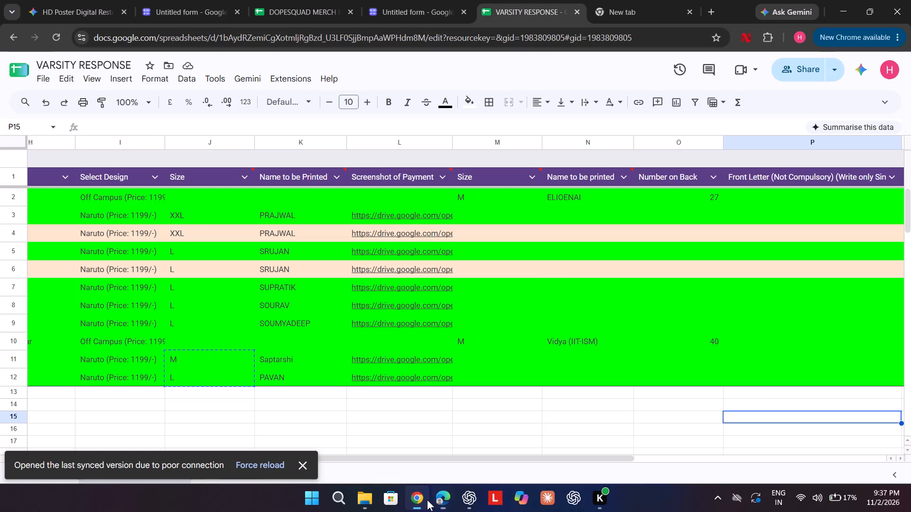
{"action": "left_click", "coordinate": [449, 508]}
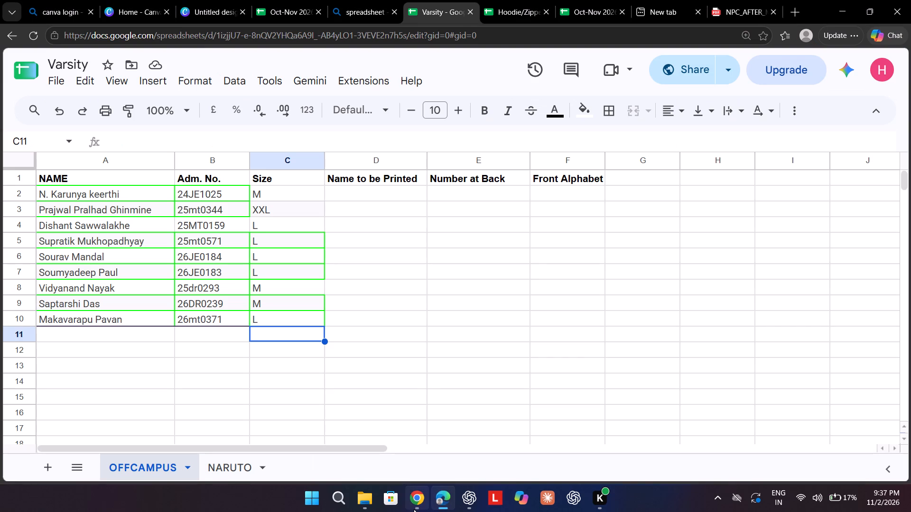
{"action": "left_click", "coordinate": [414, 509]}
{"action": "triple_click", "coordinate": [590, 196]}
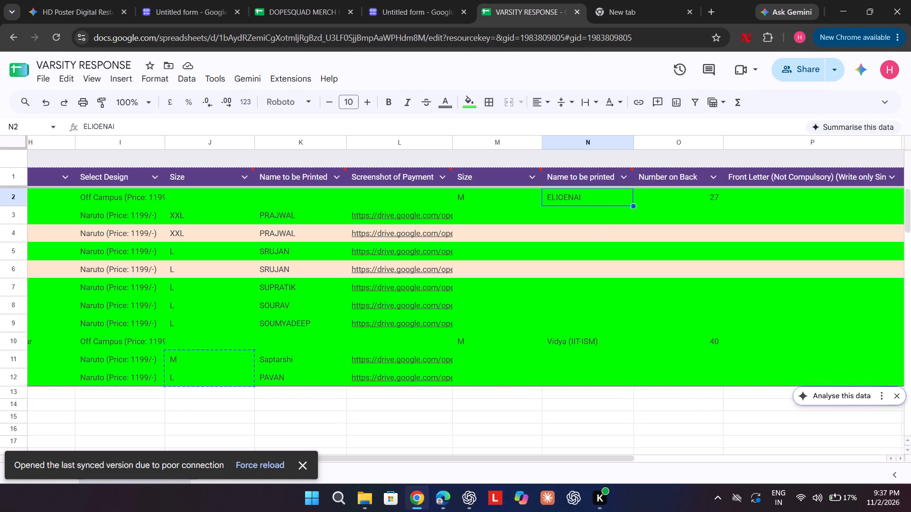
{"action": "key", "text": "ctrl+c"}
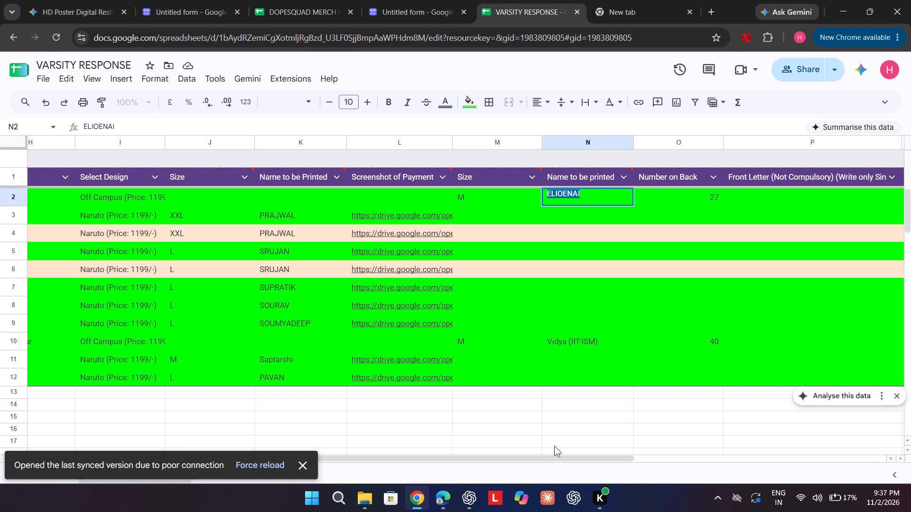
{"action": "left_click", "coordinate": [551, 440]}
{"action": "left_click", "coordinate": [441, 507]}
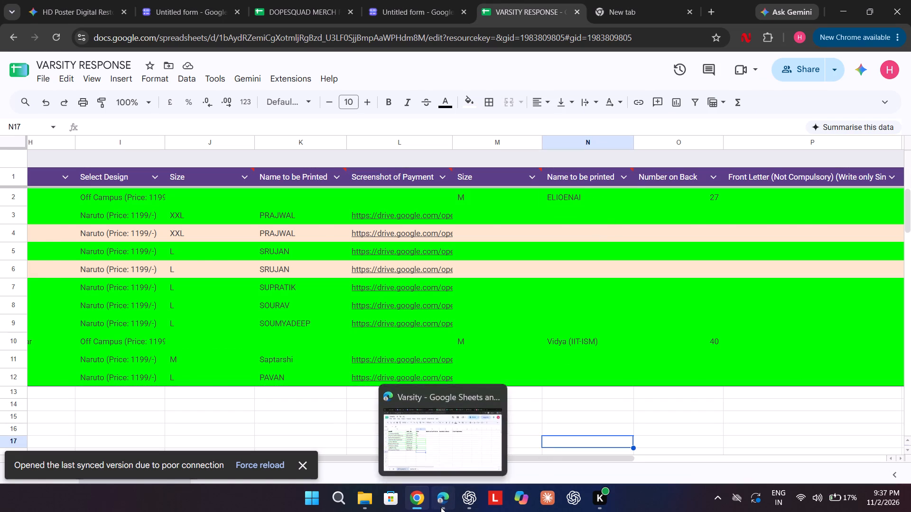
{"action": "left_click", "coordinate": [372, 191]}
{"action": "key", "text": "ctrl+v"}
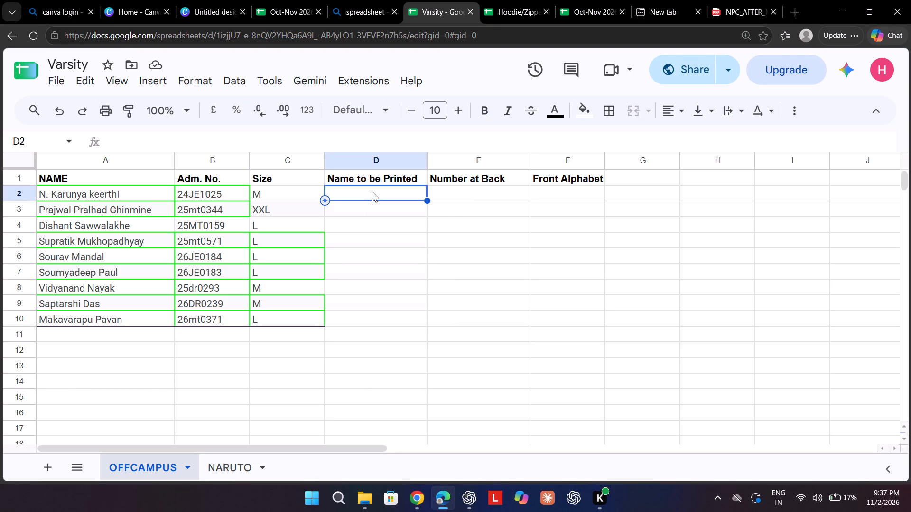
Copy the printed name PRAJWAL from K3 of VARSITY RESPONSE in Chrome into D3 of the OFFCAMPUS sheet in Edge.
{"action": "left_click", "coordinate": [417, 511]}
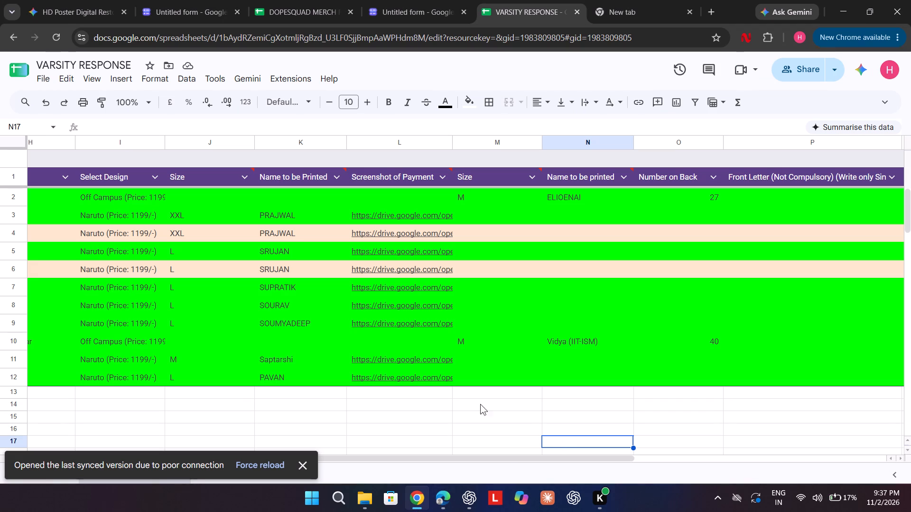
{"action": "triple_click", "coordinate": [280, 209]}
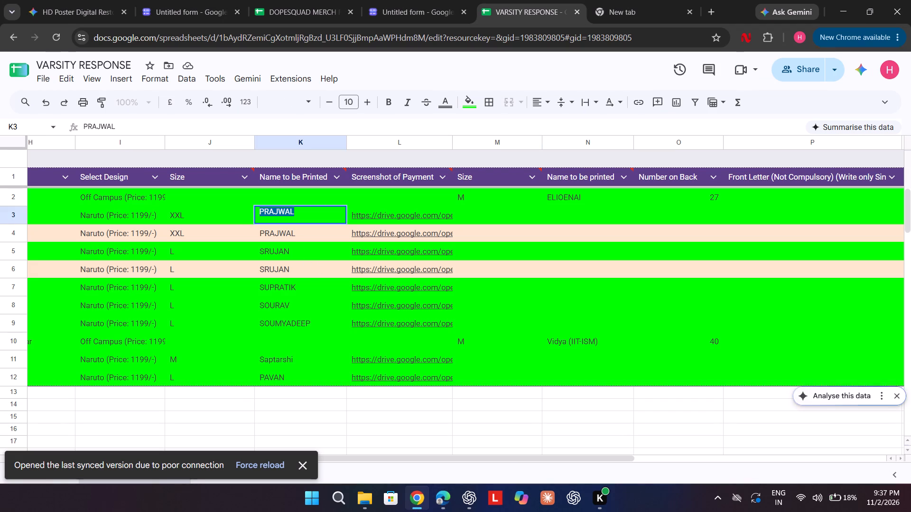
{"action": "key", "text": "ctrl+c"}
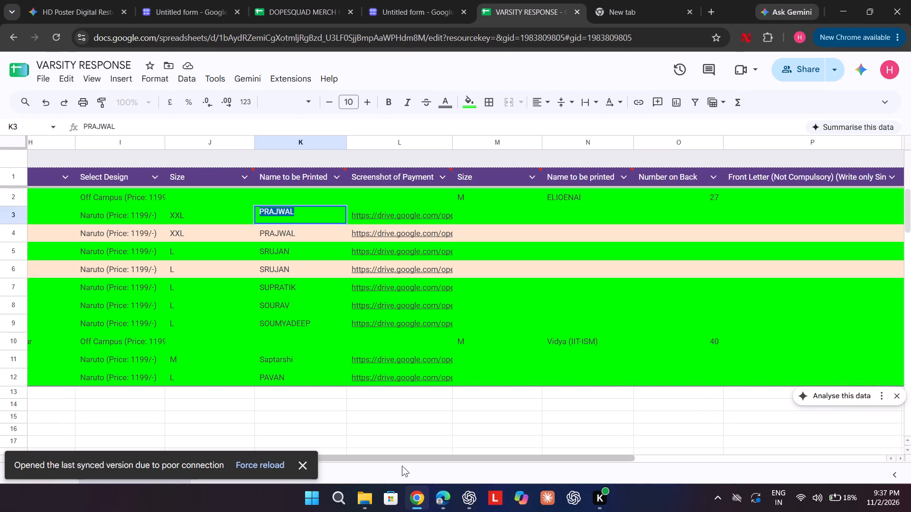
{"action": "left_click", "coordinate": [396, 438]}
{"action": "left_click", "coordinate": [444, 499]}
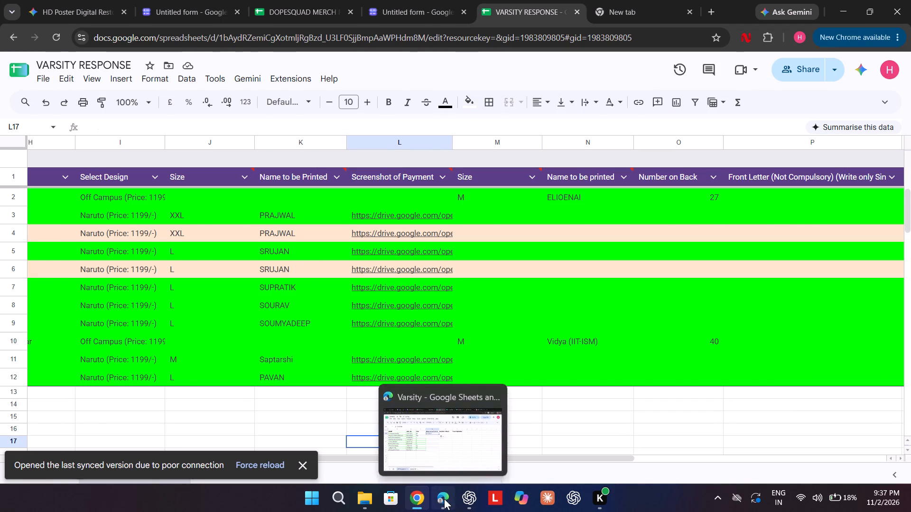
{"action": "left_click", "coordinate": [348, 206]}
{"action": "key", "text": "ctrl+v"}
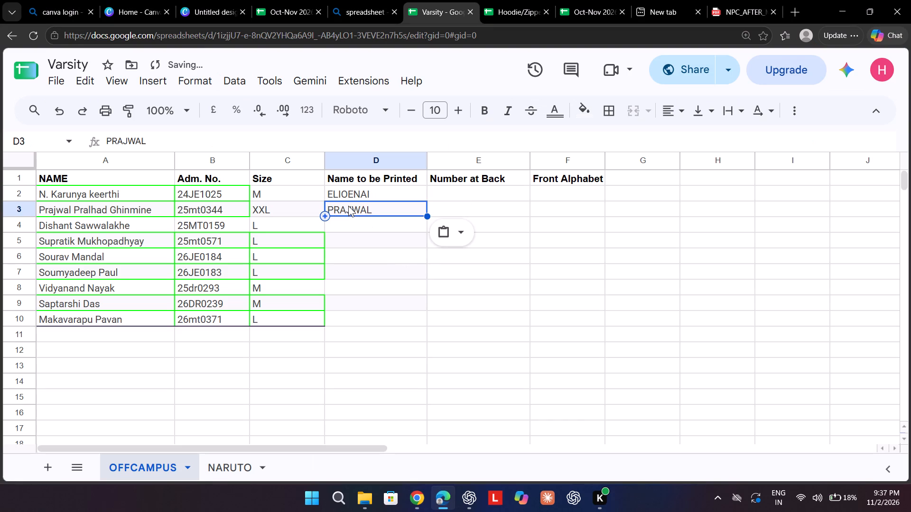
Copy the printed name SRUJAN from K5 of VARSITY RESPONSE in Chrome into D4 of the OFFCAMPUS sheet in Edge.
{"action": "left_click", "coordinate": [354, 223]}
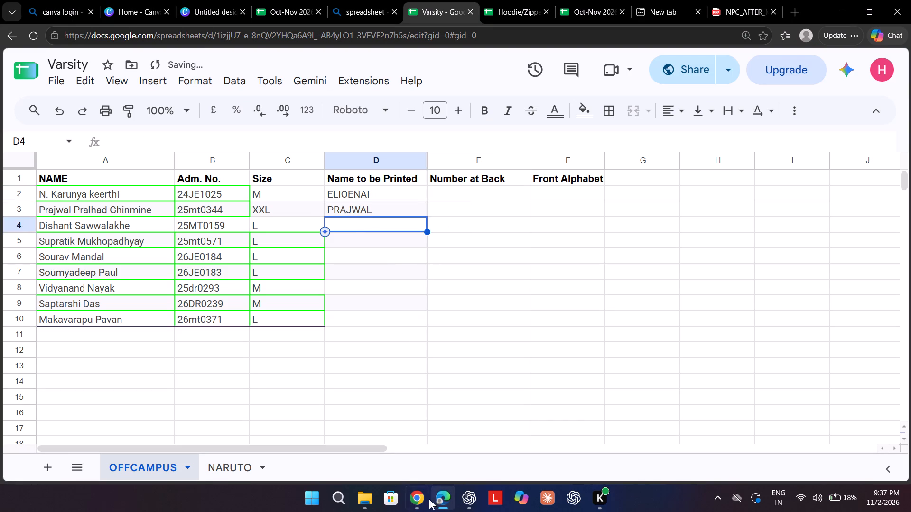
{"action": "left_click", "coordinate": [416, 500]}
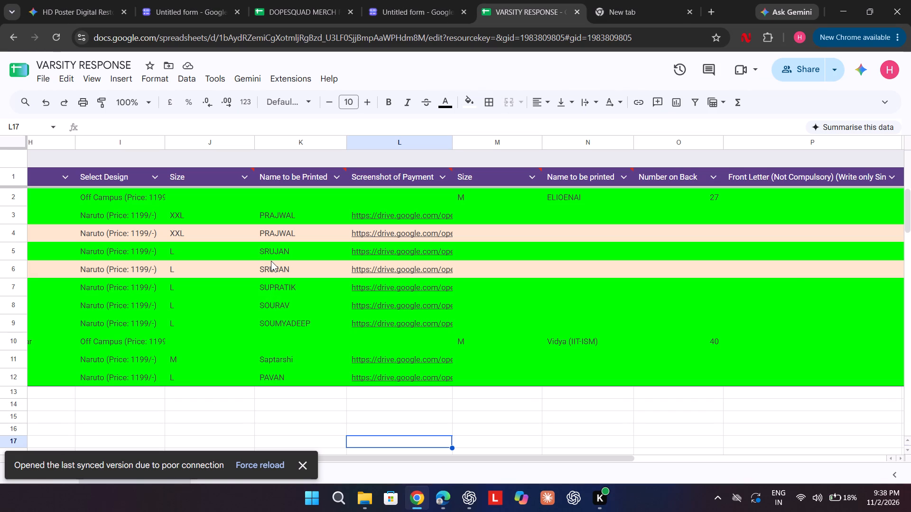
{"action": "triple_click", "coordinate": [273, 245]}
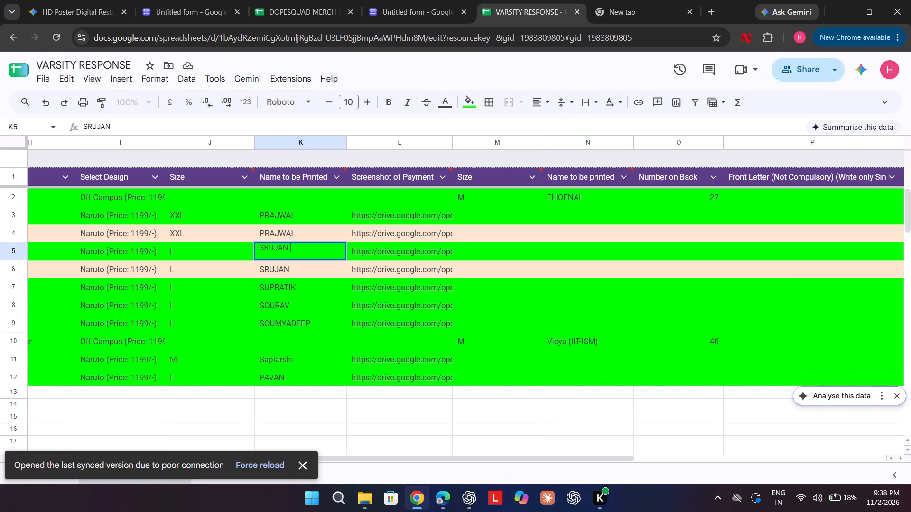
{"action": "key", "text": "ctrl+c"}
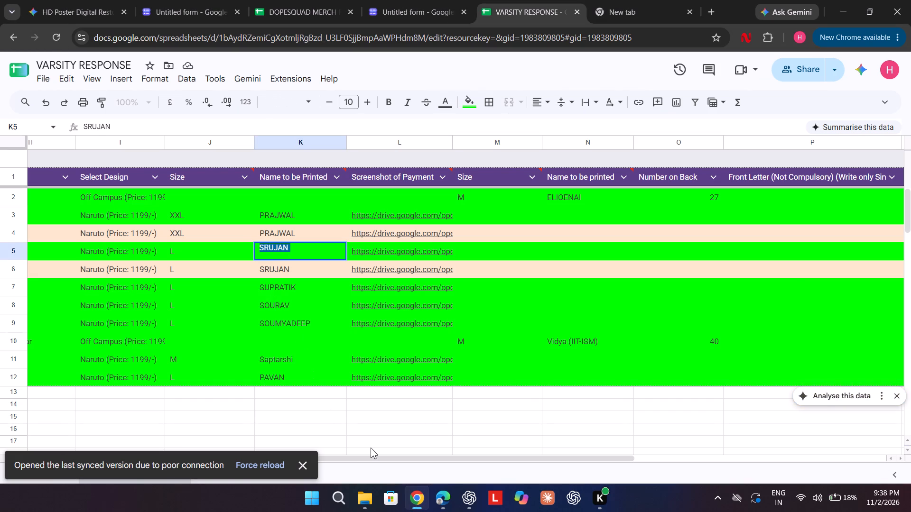
{"action": "left_click", "coordinate": [371, 448]}
{"action": "left_click", "coordinate": [446, 508]}
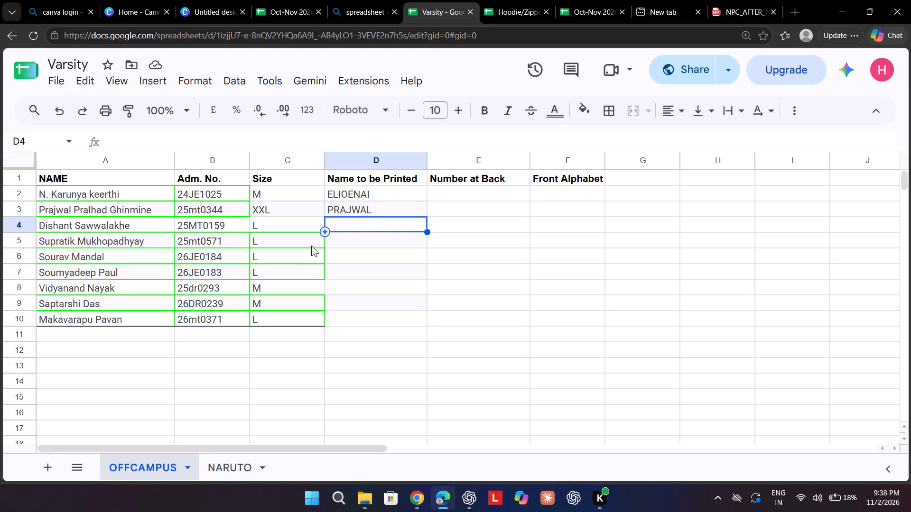
{"action": "key", "text": "ctrl+v"}
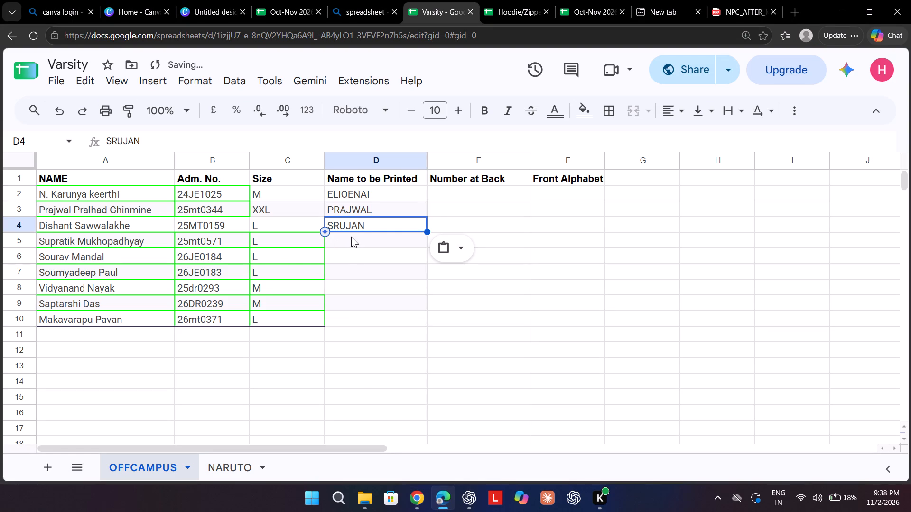
Copy the printed names in K7:K9 of VARSITY RESPONSE in Chrome into D5:D7 of the OFFCAMPUS sheet in Edge.
{"action": "left_click", "coordinate": [353, 245]}
{"action": "left_click", "coordinate": [418, 494]}
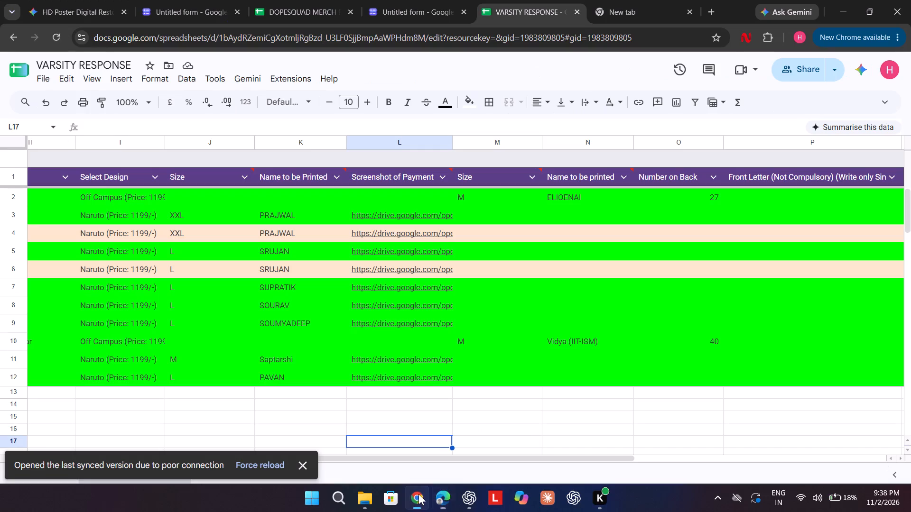
{"action": "scroll", "coordinate": [430, 397], "scroll_direction": "right", "scroll_amount": 1}
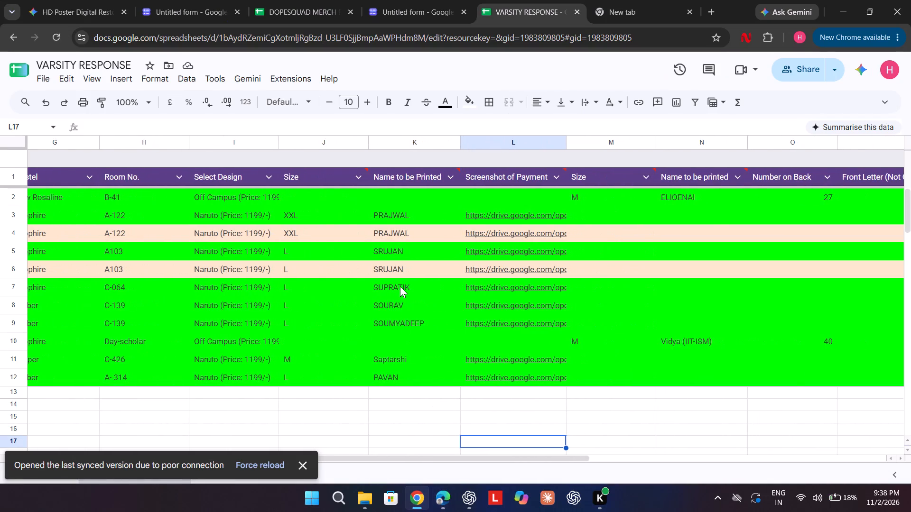
{"action": "left_click_drag", "start_coordinate": [400, 286], "coordinate": [409, 324]}
{"action": "key", "text": "ctrl+c"}
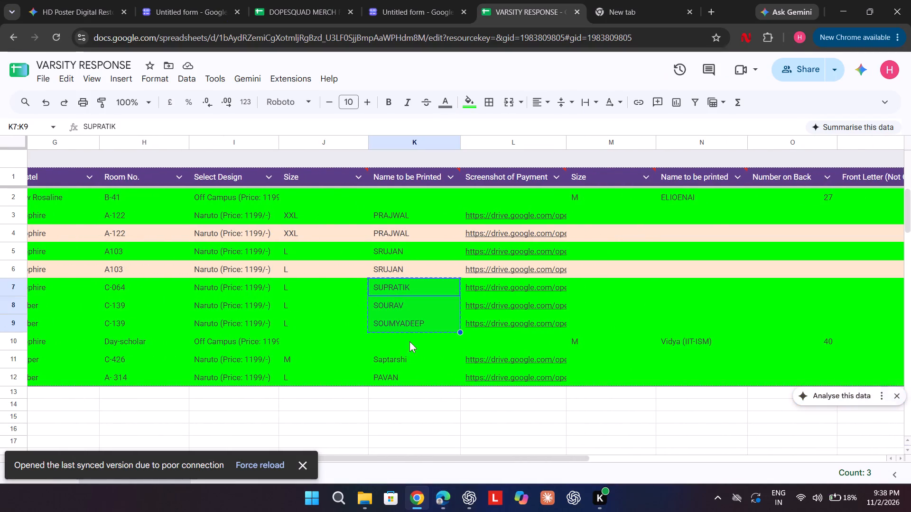
{"action": "left_click", "coordinate": [449, 503]}
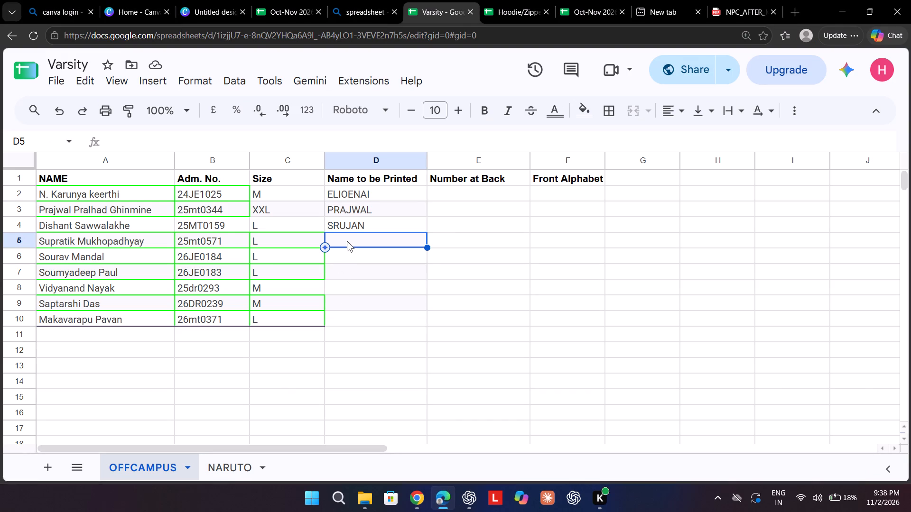
{"action": "left_click_drag", "start_coordinate": [347, 241], "coordinate": [353, 266]}
{"action": "key", "text": "ctrl+v"}
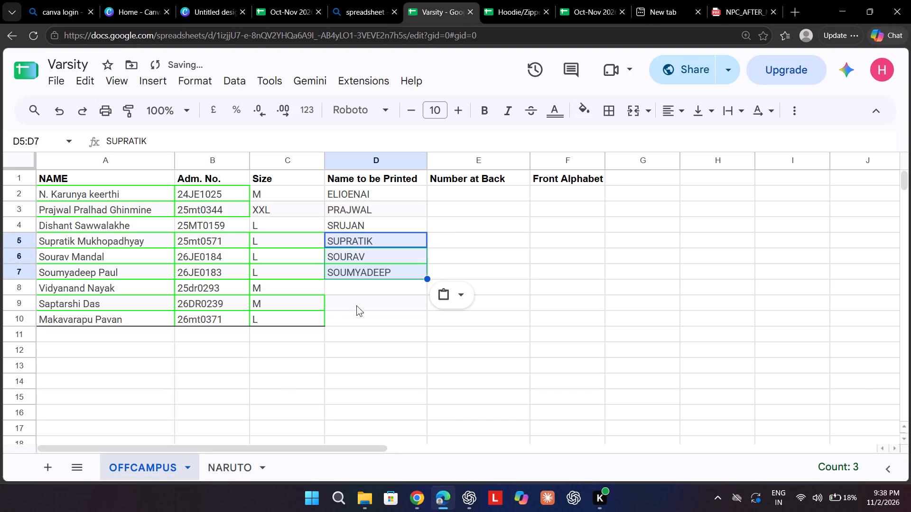
{"action": "left_click", "coordinate": [420, 500]}
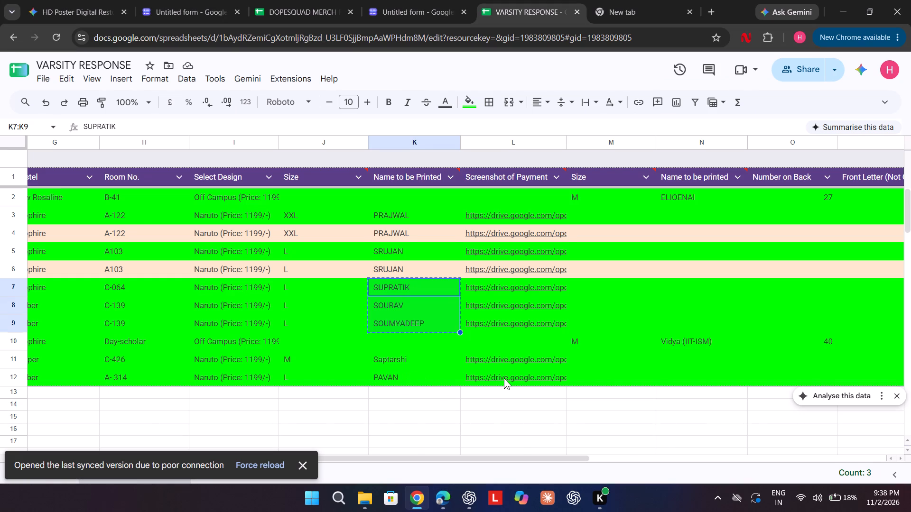
{"action": "scroll", "coordinate": [504, 378], "scroll_direction": "left", "scroll_amount": 2}
{"action": "triple_click", "coordinate": [536, 338]}
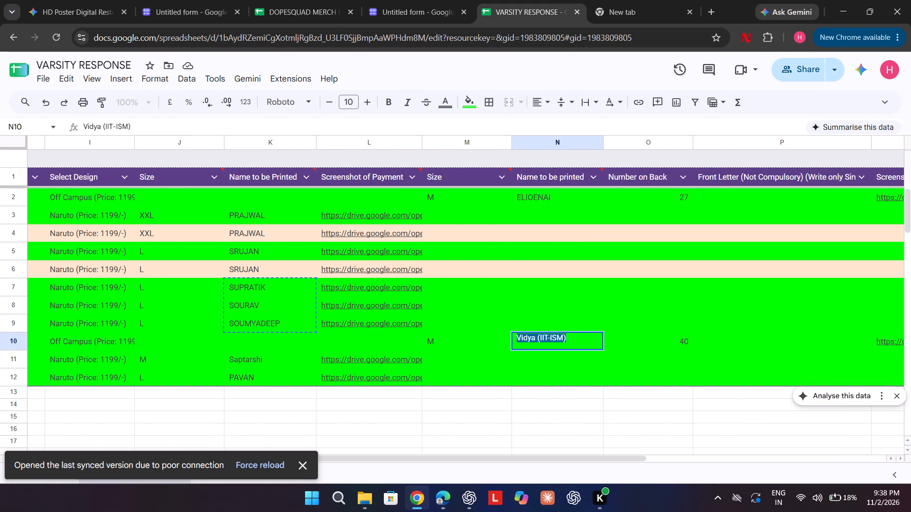
{"action": "key", "text": "ctrl+c"}
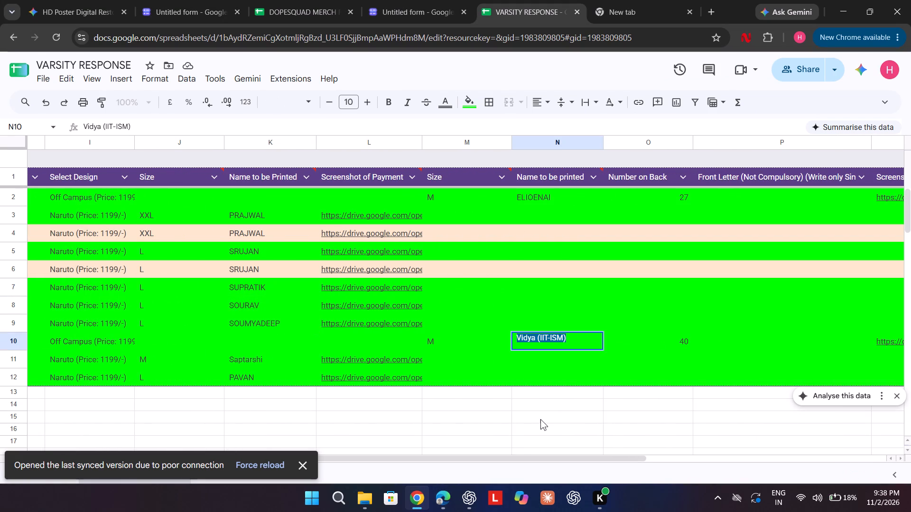
{"action": "left_click", "coordinate": [540, 419]}
{"action": "left_click", "coordinate": [446, 500]}
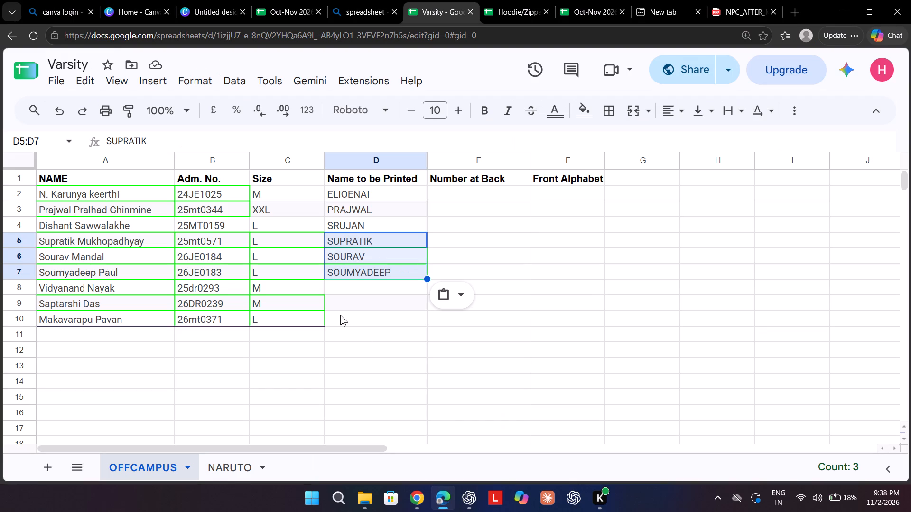
{"action": "left_click", "coordinate": [355, 288]}
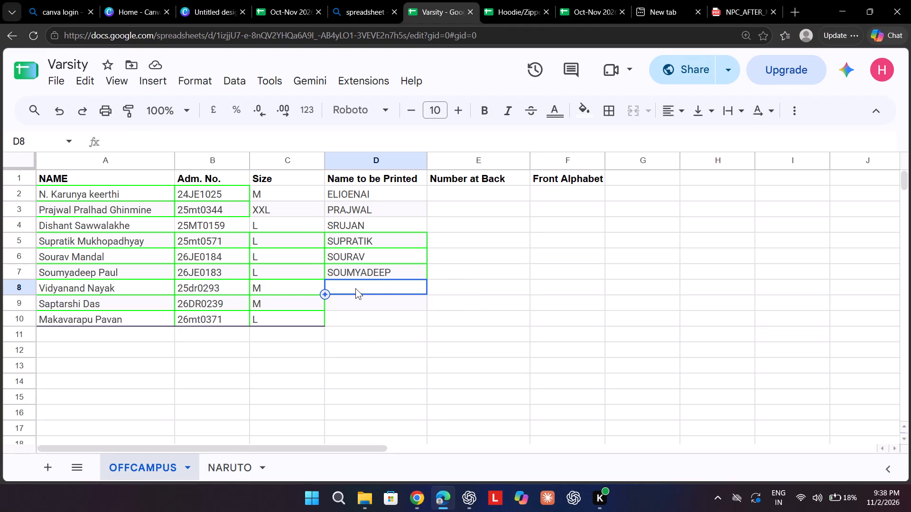
{"action": "key", "text": "ctrl+v"}
Copy the printed names in K11:K12 of VARSITY RESPONSE in Chrome into D9:D10 of the OFFCAMPUS sheet in Edge.
{"action": "left_click", "coordinate": [412, 498]}
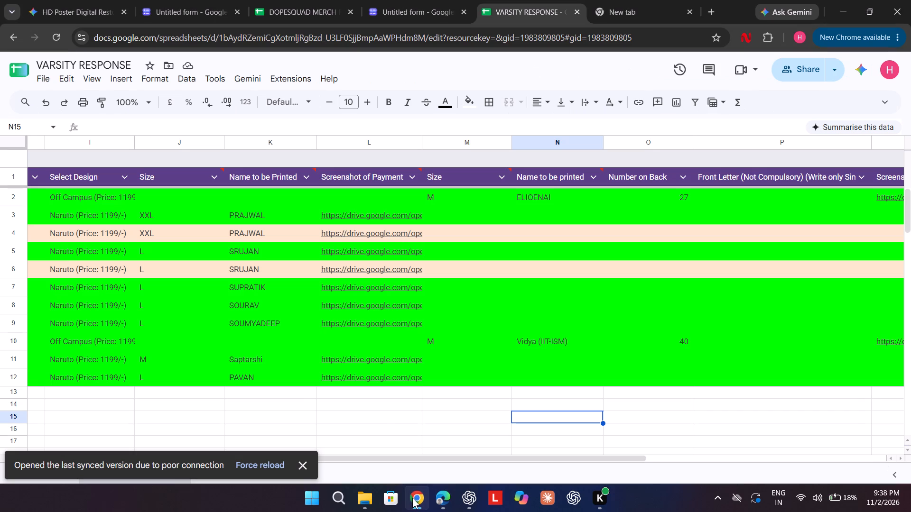
{"action": "left_click_drag", "start_coordinate": [258, 360], "coordinate": [261, 383]}
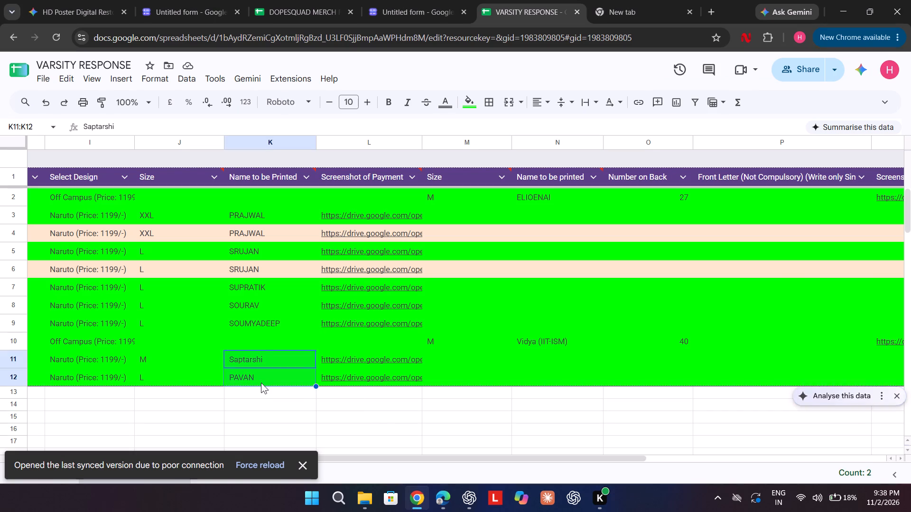
{"action": "key", "text": "ctrl+c"}
{"action": "left_click", "coordinate": [439, 499]}
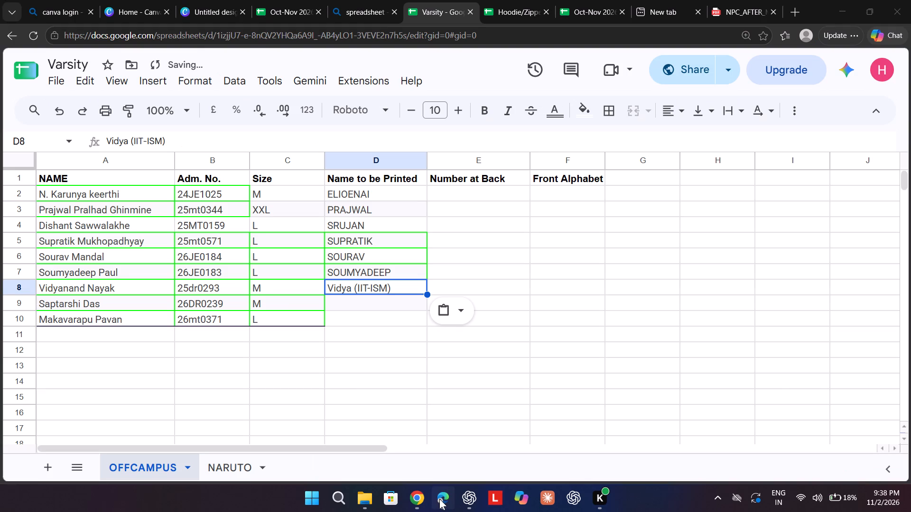
{"action": "left_click", "coordinate": [344, 304]}
{"action": "left_click_drag", "start_coordinate": [344, 304], "coordinate": [347, 313]}
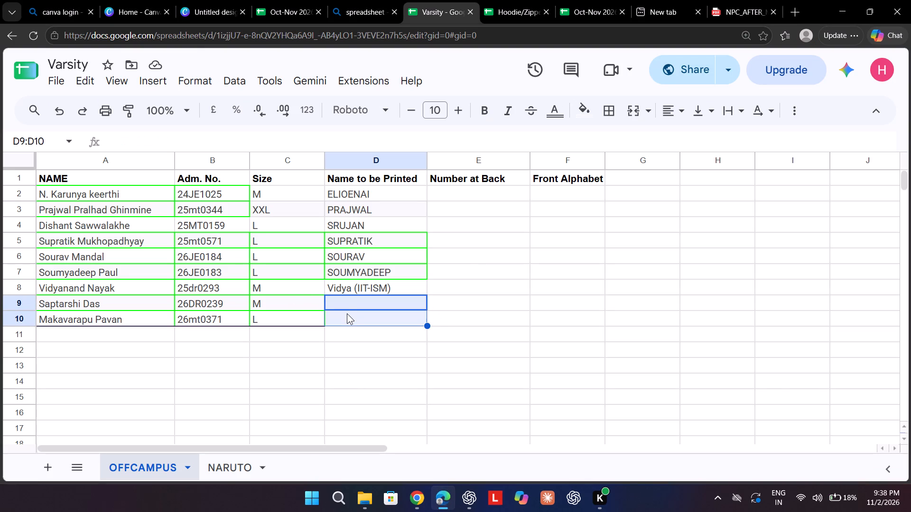
{"action": "key", "text": "ctrl+v"}
{"action": "left_click", "coordinate": [362, 348]}
Review the design, size, printed name, back number and front letter columns of VARSITY RESPONSE in Chrome.
{"action": "scroll", "coordinate": [362, 348], "scroll_direction": "right", "scroll_amount": 1}
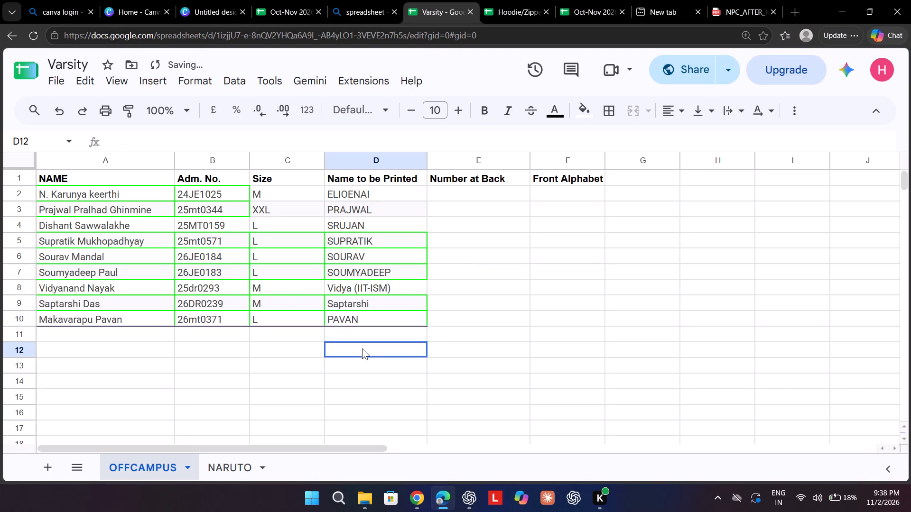
{"action": "scroll", "coordinate": [362, 348], "scroll_direction": "right", "scroll_amount": 1}
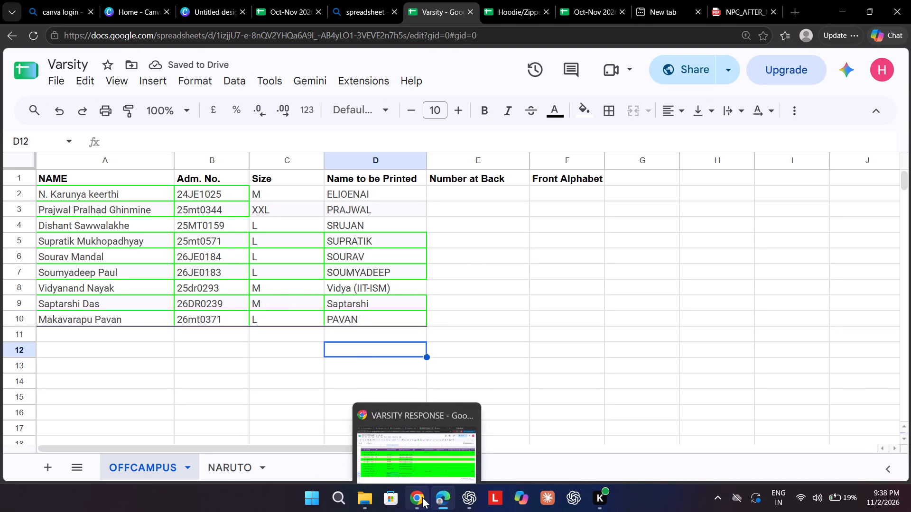
{"action": "left_click", "coordinate": [422, 497]}
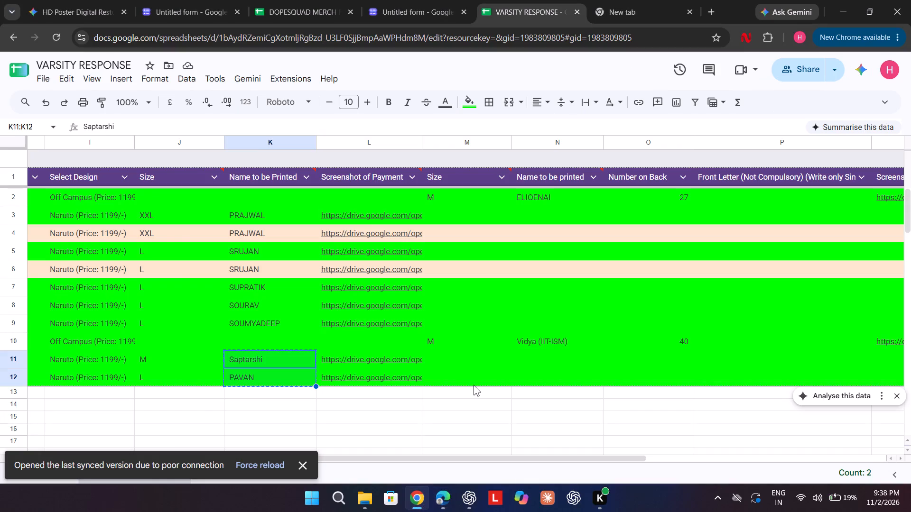
{"action": "scroll", "coordinate": [472, 395], "scroll_direction": "right", "scroll_amount": 4}
{"action": "left_click", "coordinate": [472, 395]}
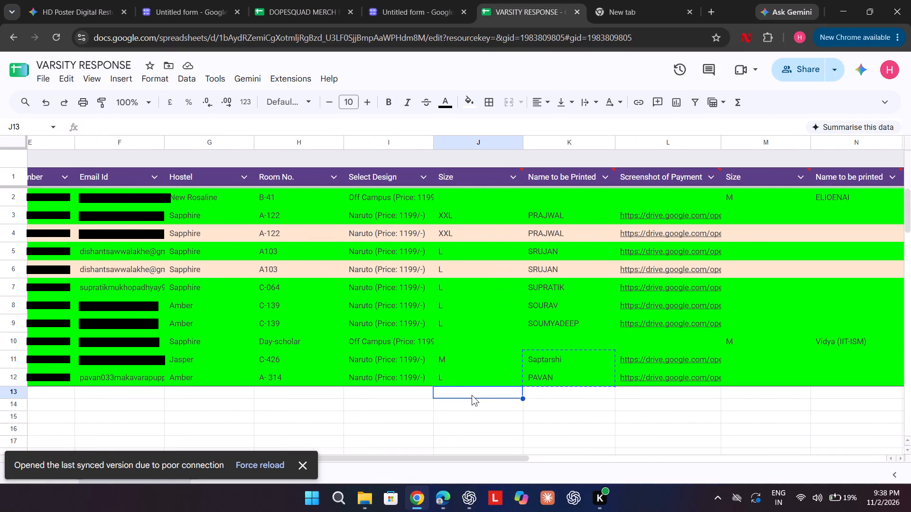
{"action": "left_click", "coordinate": [472, 395]}
{"action": "scroll", "coordinate": [466, 416], "scroll_direction": "left", "scroll_amount": 2}
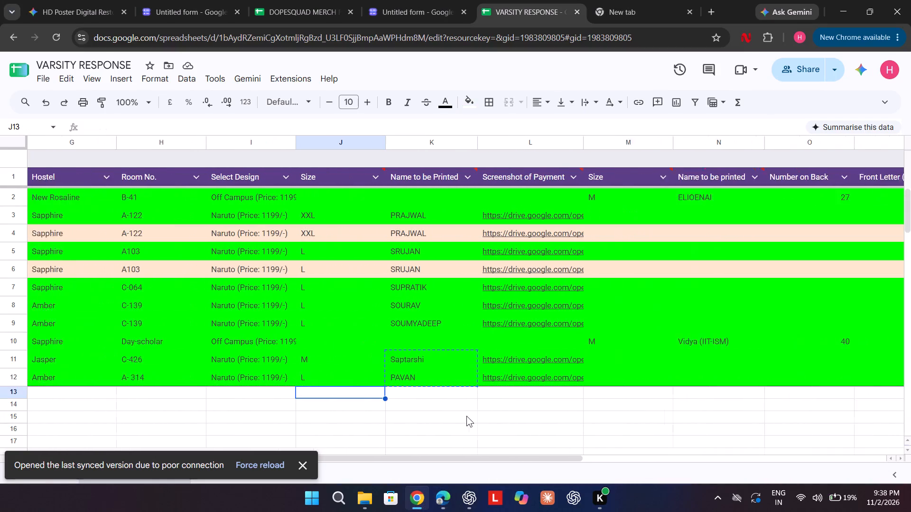
{"action": "scroll", "coordinate": [466, 416], "scroll_direction": "left", "scroll_amount": 4}
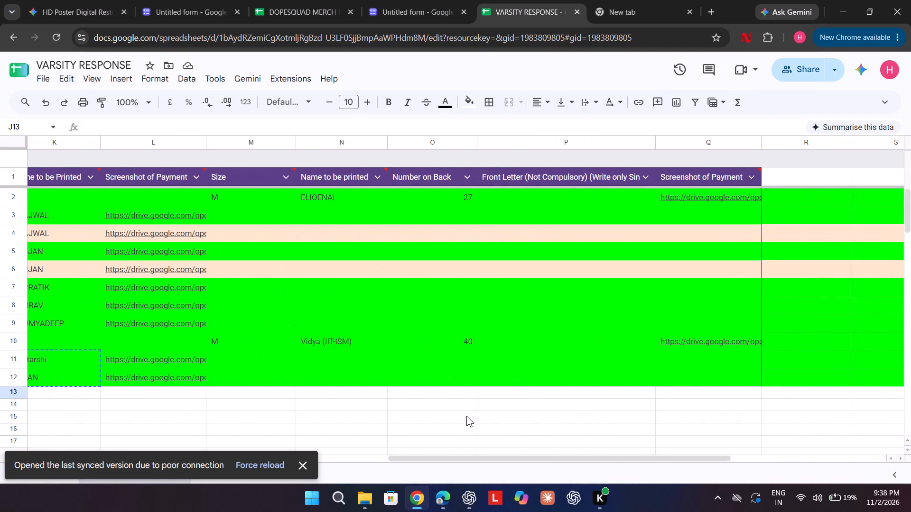
{"action": "scroll", "coordinate": [466, 416], "scroll_direction": "left", "scroll_amount": 8}
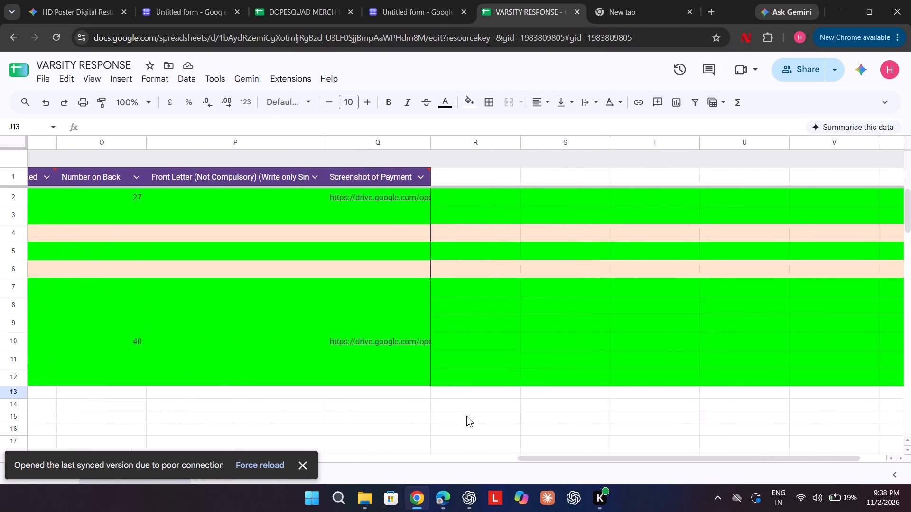
{"action": "scroll", "coordinate": [466, 416], "scroll_direction": "left", "scroll_amount": 17}
{"action": "scroll", "coordinate": [466, 416], "scroll_direction": "right", "scroll_amount": 6}
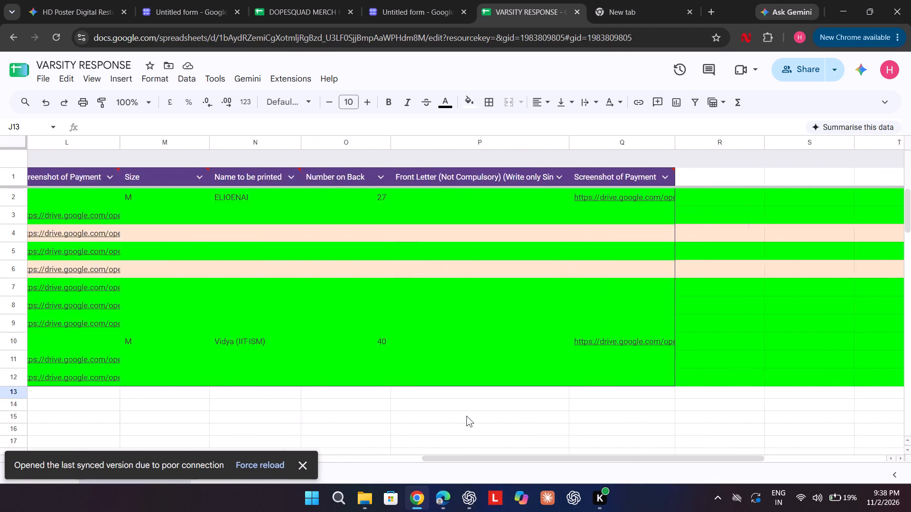
{"action": "scroll", "coordinate": [466, 416], "scroll_direction": "left", "scroll_amount": 4}
{"action": "scroll", "coordinate": [466, 416], "scroll_direction": "right", "scroll_amount": 3}
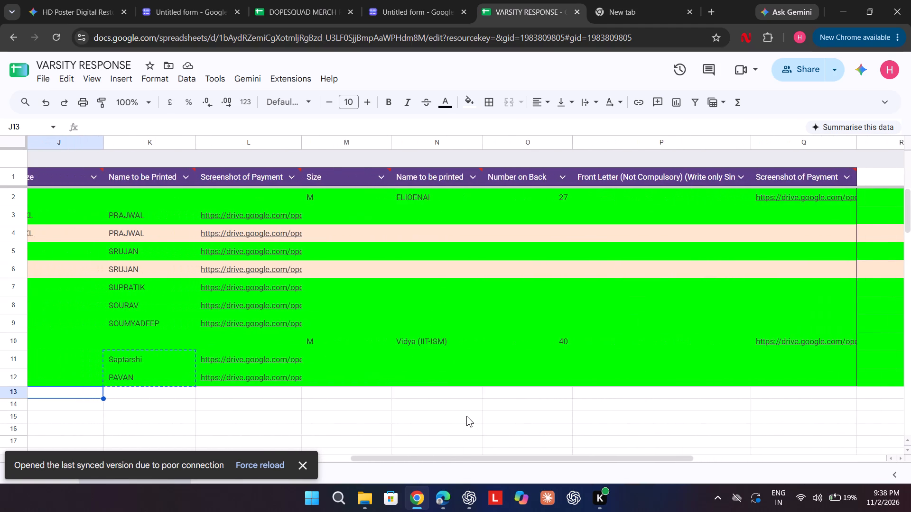
{"action": "scroll", "coordinate": [466, 416], "scroll_direction": "right", "scroll_amount": 2}
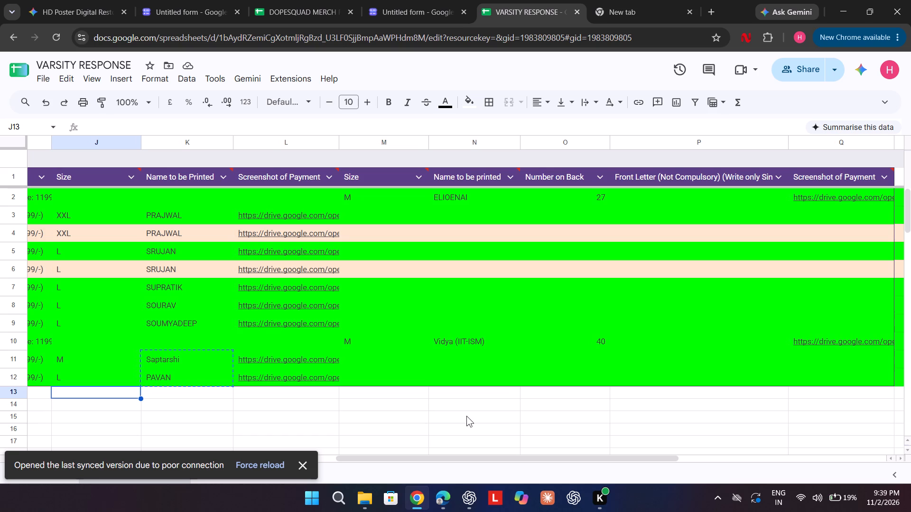
{"action": "scroll", "coordinate": [466, 416], "scroll_direction": "right", "scroll_amount": 2}
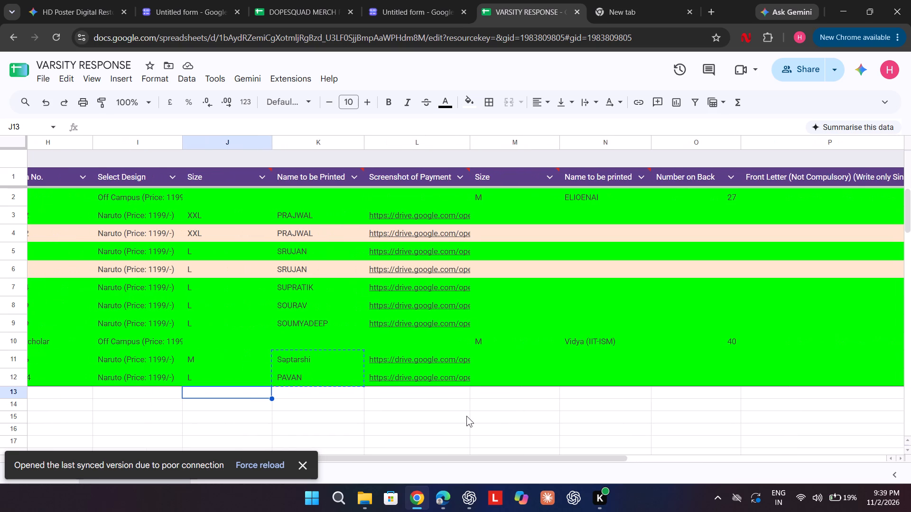
{"action": "scroll", "coordinate": [466, 416], "scroll_direction": "left", "scroll_amount": 1}
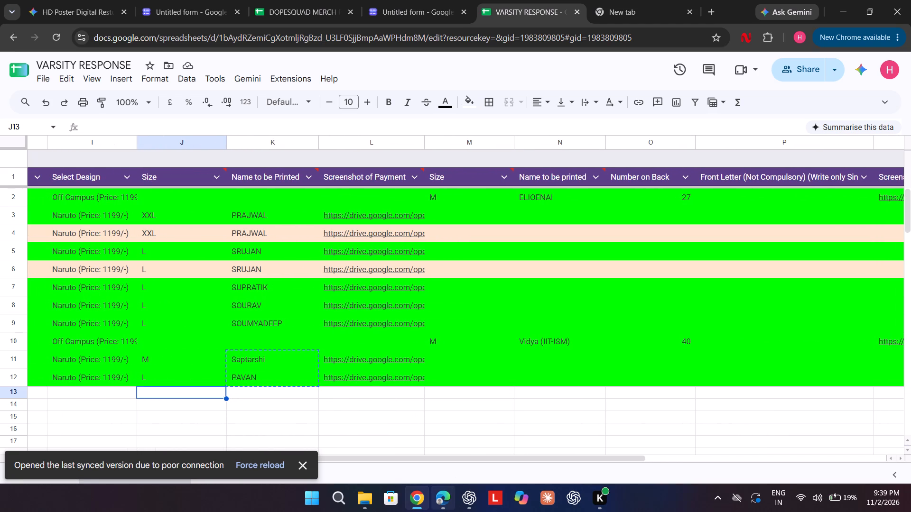
Switch to the Varsity spreadsheet in Edge and clear all order entries in A2:D10 of the OFFCAMPUS sheet.
{"action": "left_click", "coordinate": [442, 503]}
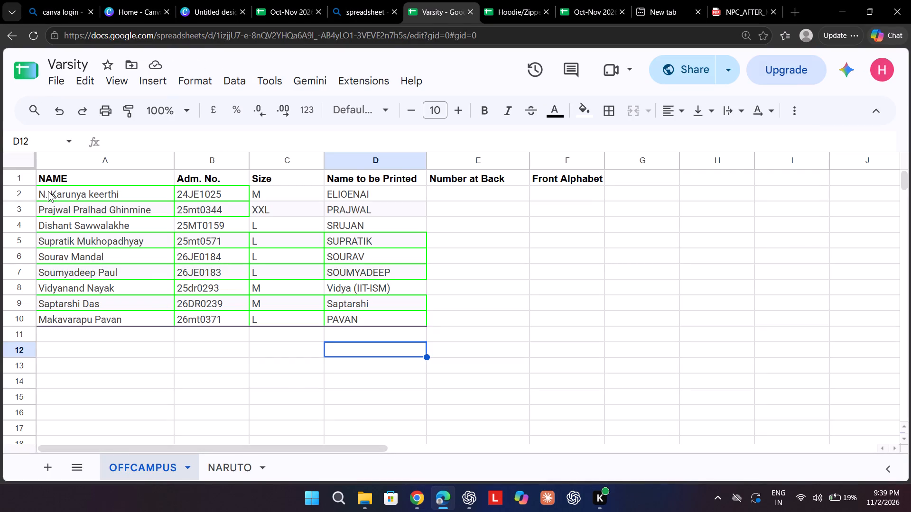
{"action": "left_click_drag", "start_coordinate": [48, 191], "coordinate": [348, 307]}
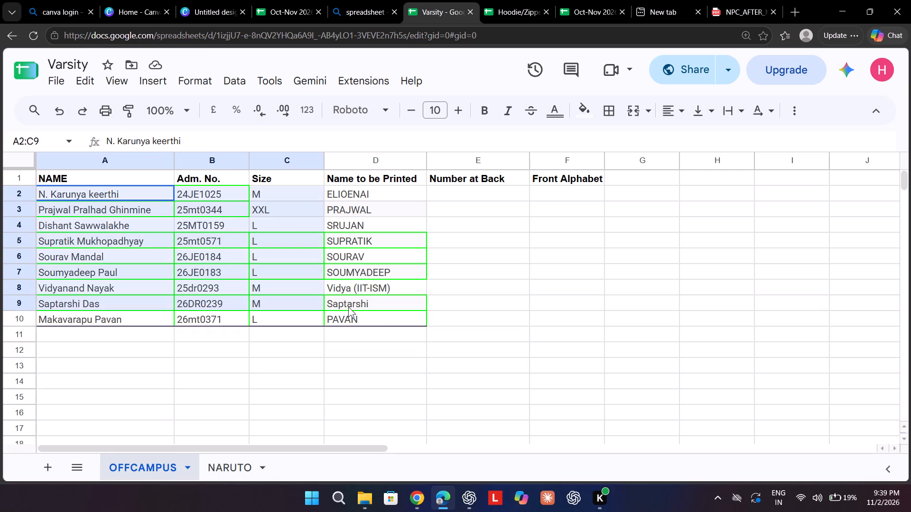
{"action": "left_click_drag", "start_coordinate": [348, 307], "coordinate": [407, 325]}
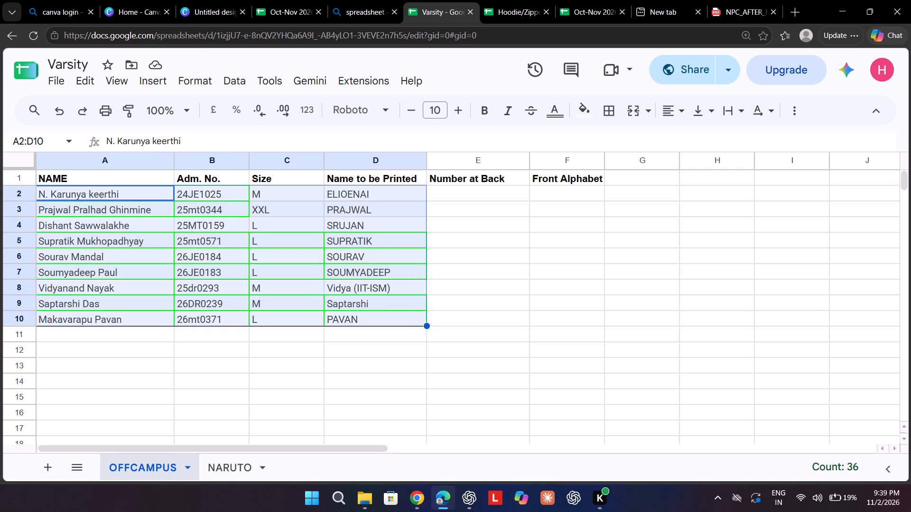
{"action": "key", "text": "BackSpace"}
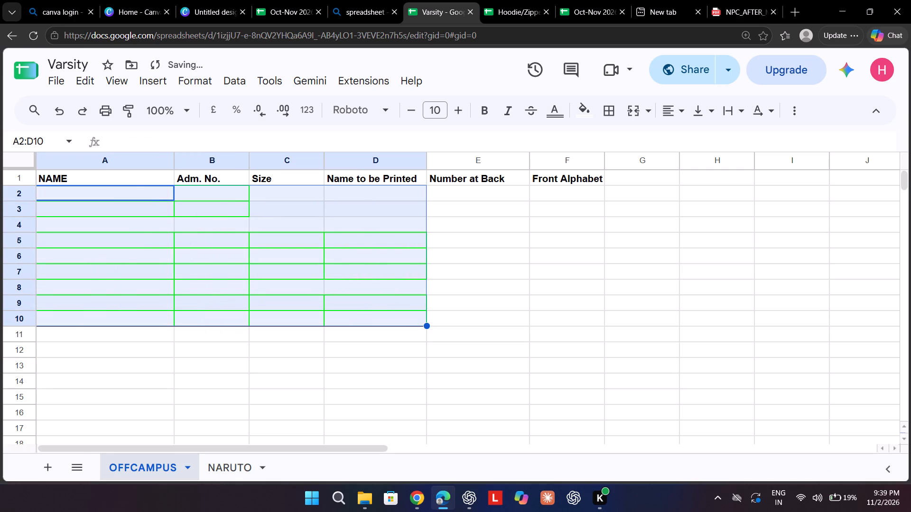
{"action": "left_click", "coordinate": [395, 345]}
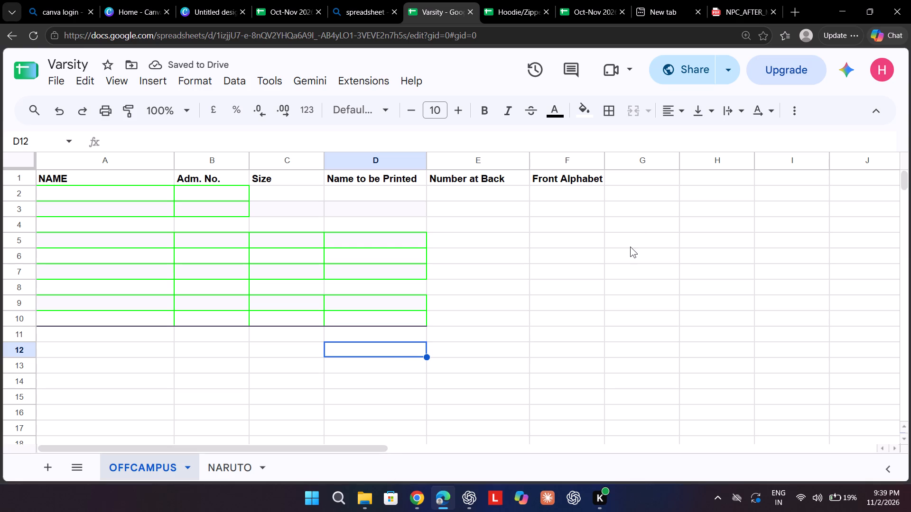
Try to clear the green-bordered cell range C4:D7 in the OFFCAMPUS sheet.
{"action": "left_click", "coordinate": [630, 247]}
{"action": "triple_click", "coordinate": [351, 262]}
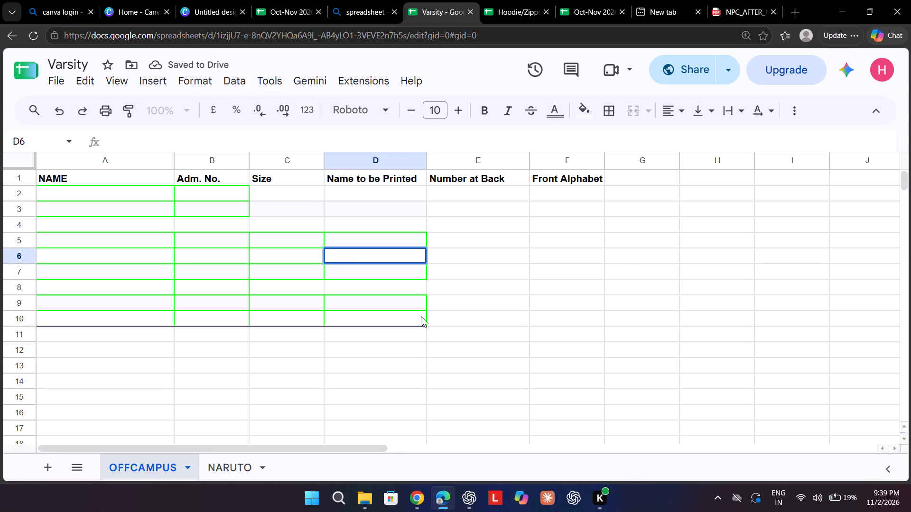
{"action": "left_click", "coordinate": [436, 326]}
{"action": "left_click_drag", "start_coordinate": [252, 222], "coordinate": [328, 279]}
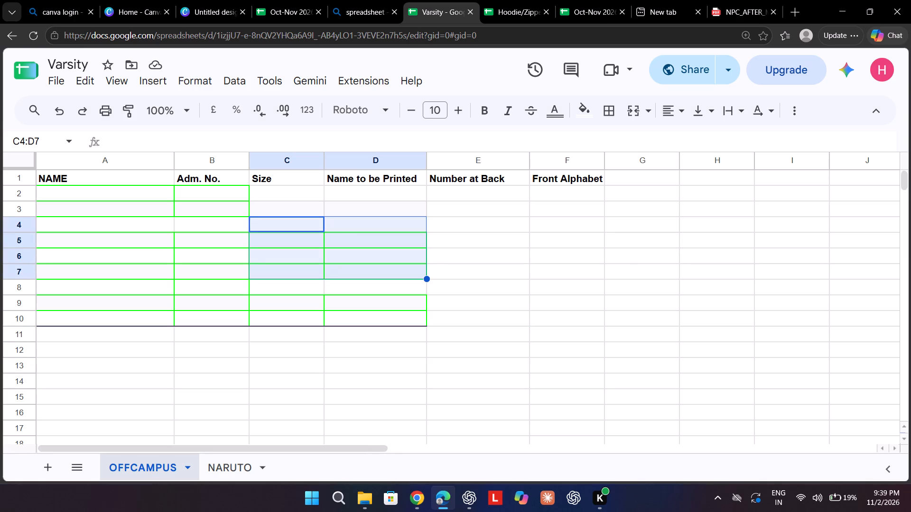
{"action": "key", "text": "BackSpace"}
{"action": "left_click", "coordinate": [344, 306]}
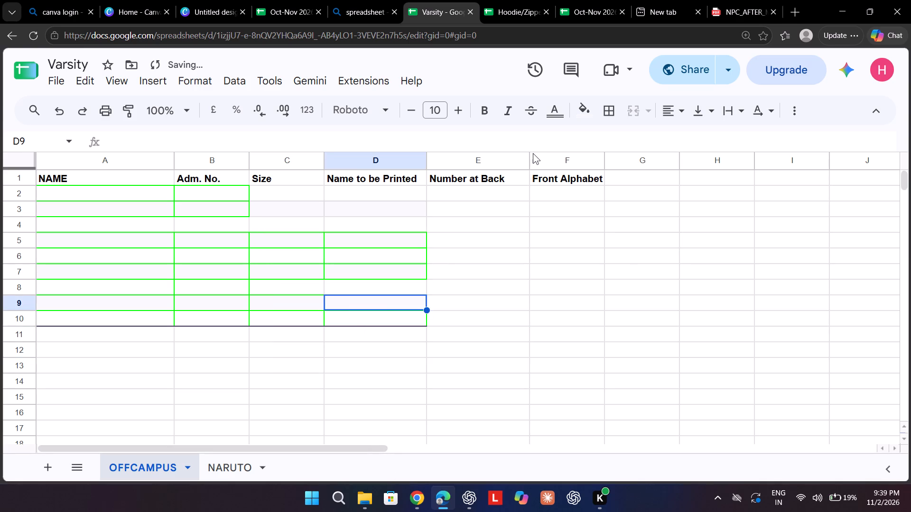
Switch to the blank new tab in Edge and close the NPC_AFTER_MIDSEMS PDF.
{"action": "left_click", "coordinate": [663, 18]}
{"action": "left_click", "coordinate": [776, 13]}
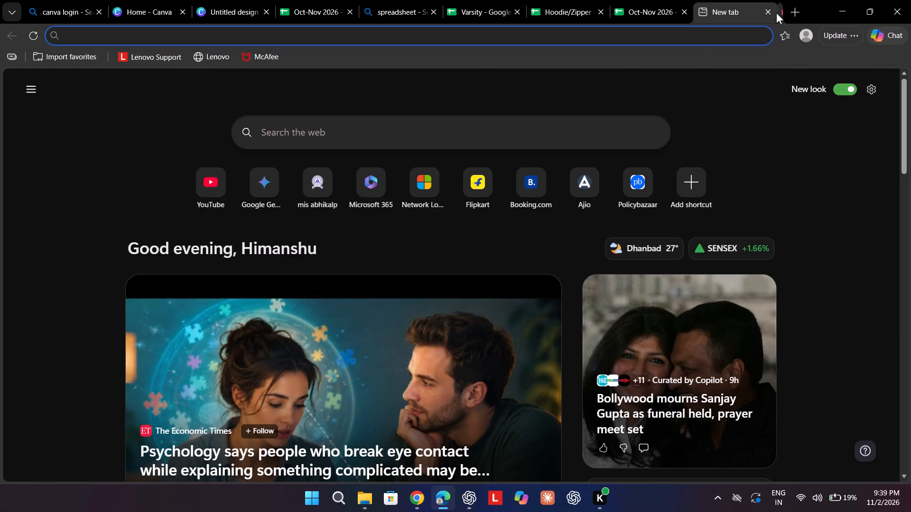
Bring up the computer's list of installed apps.
{"action": "left_click", "coordinate": [306, 506]}
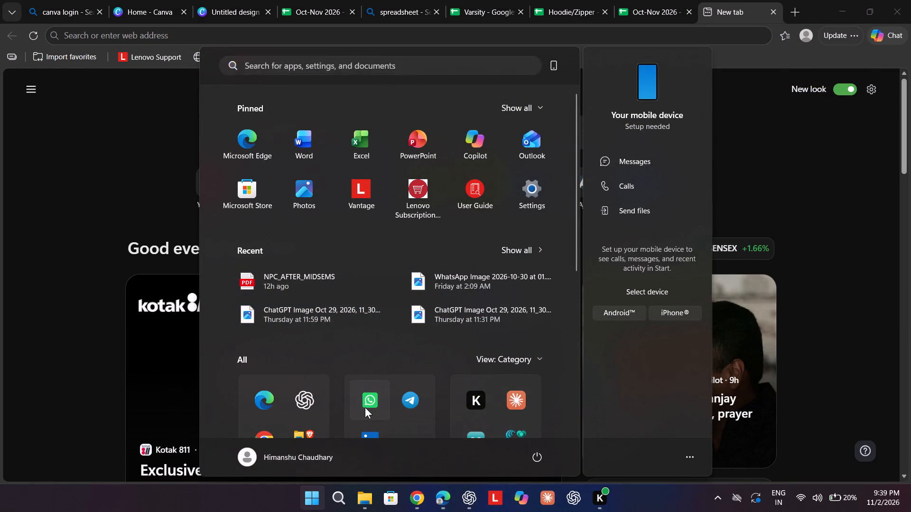
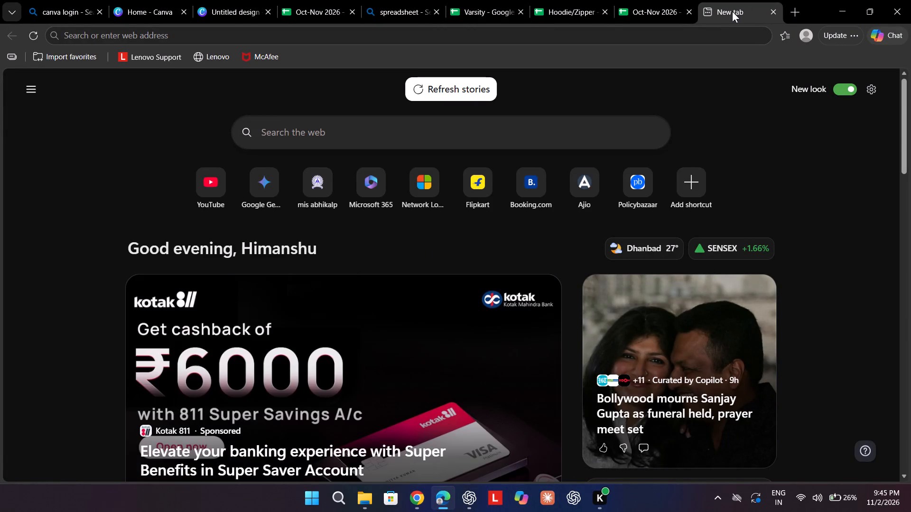
Open YouTube from the new tab page and go to the account's watch history.
{"action": "left_click", "coordinate": [217, 189]}
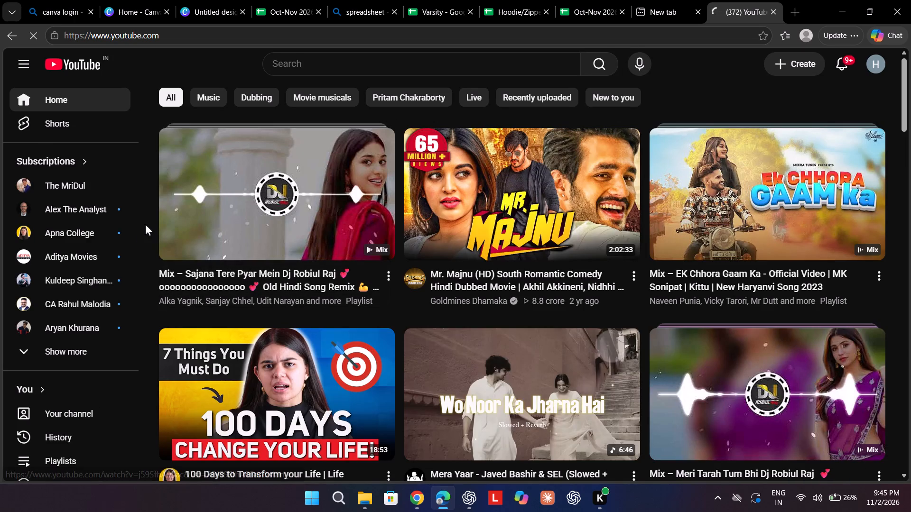
{"action": "left_click", "coordinate": [77, 435]}
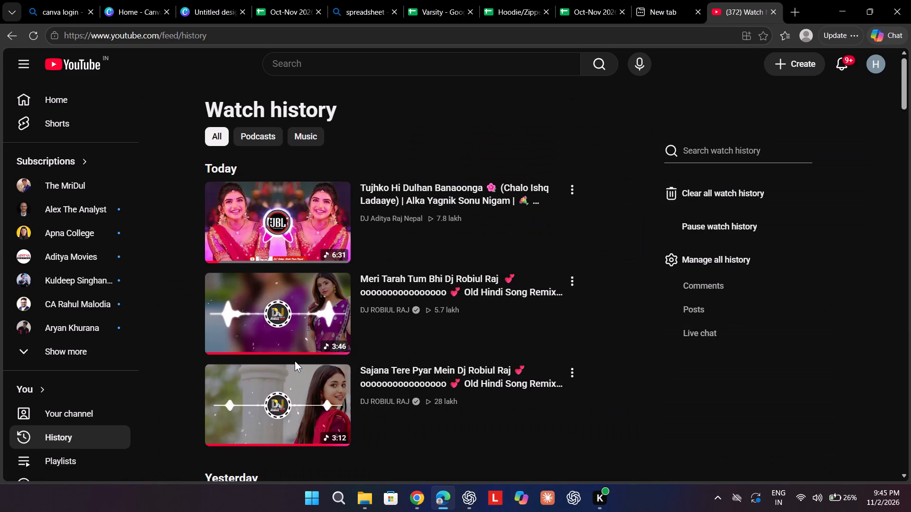
Find the Intellipaat video "SQL Full Course 2026" in the watch history, open it and pause playback.
{"action": "scroll", "coordinate": [359, 425], "scroll_direction": "down", "scroll_amount": 10}
{"action": "scroll", "coordinate": [359, 425], "scroll_direction": "up", "scroll_amount": 2}
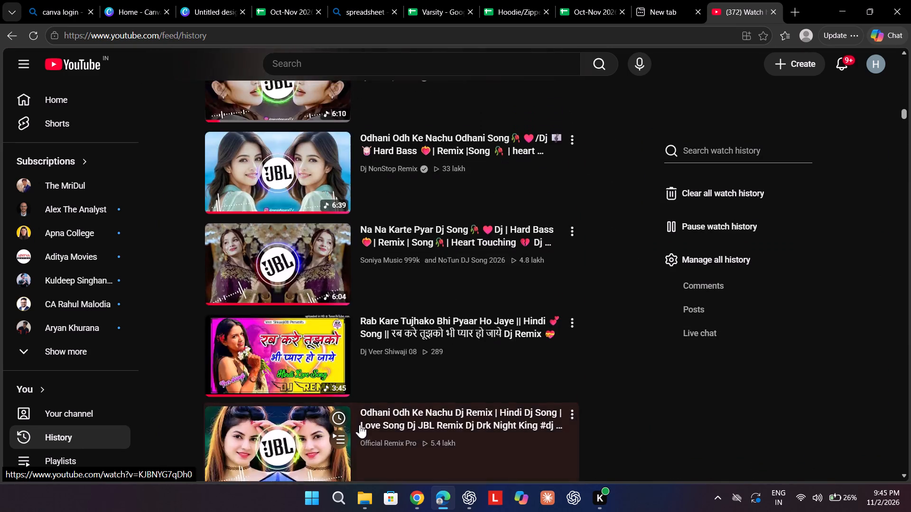
{"action": "scroll", "coordinate": [359, 425], "scroll_direction": "up", "scroll_amount": 3}
{"action": "scroll", "coordinate": [359, 425], "scroll_direction": "down", "scroll_amount": 2}
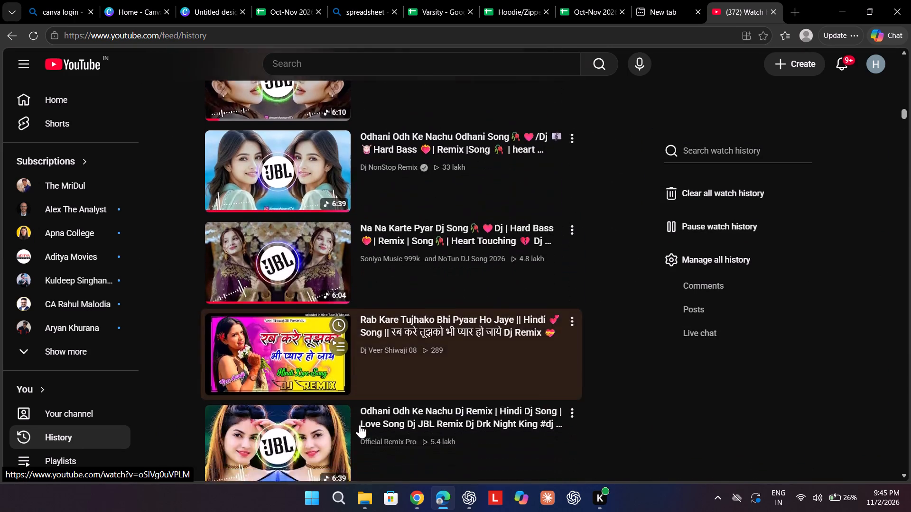
{"action": "scroll", "coordinate": [359, 425], "scroll_direction": "down", "scroll_amount": 1}
{"action": "scroll", "coordinate": [359, 425], "scroll_direction": "up", "scroll_amount": 4}
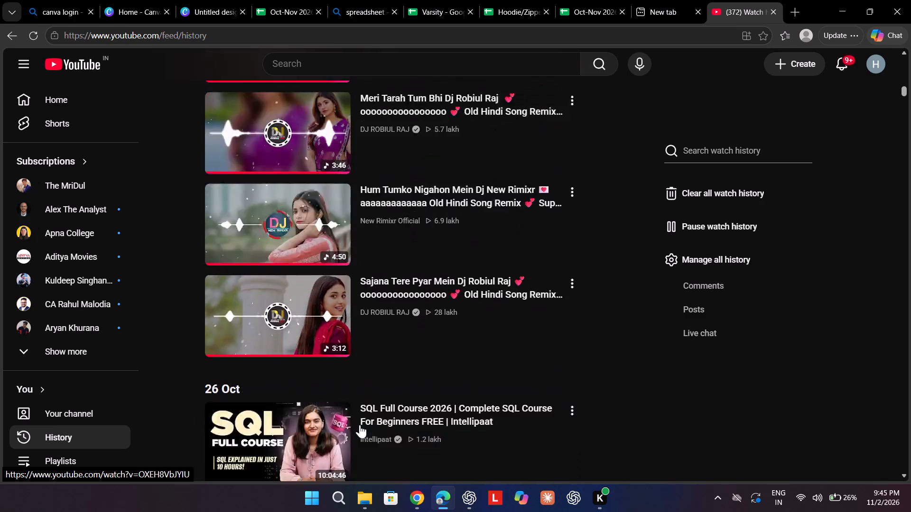
{"action": "scroll", "coordinate": [359, 425], "scroll_direction": "up", "scroll_amount": 5}
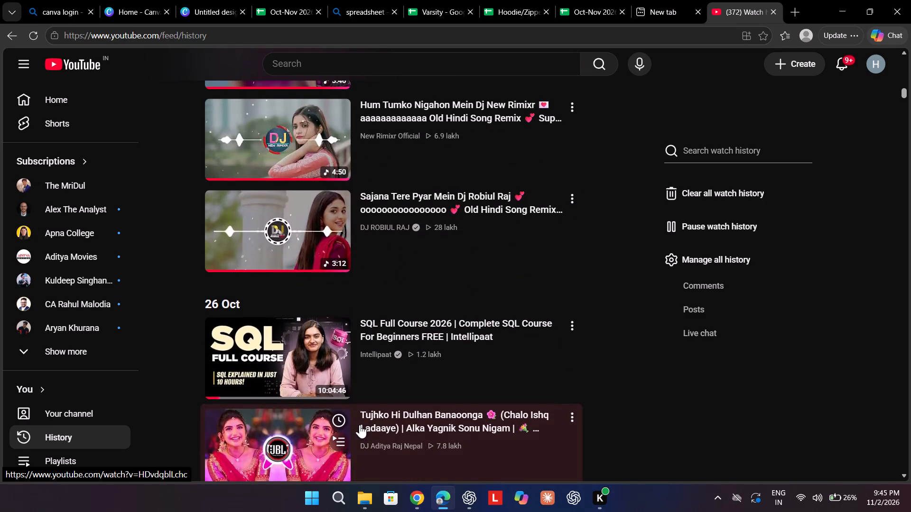
{"action": "left_click", "coordinate": [273, 343]}
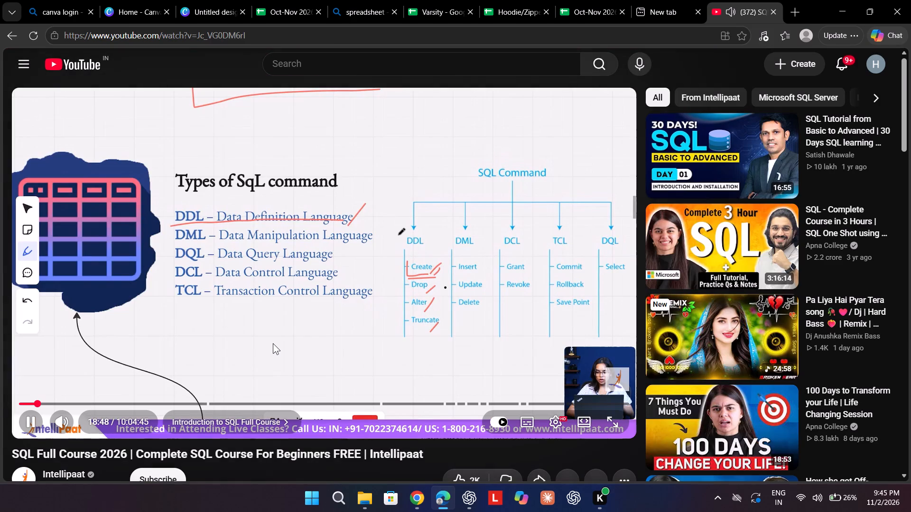
{"action": "left_click", "coordinate": [268, 325]}
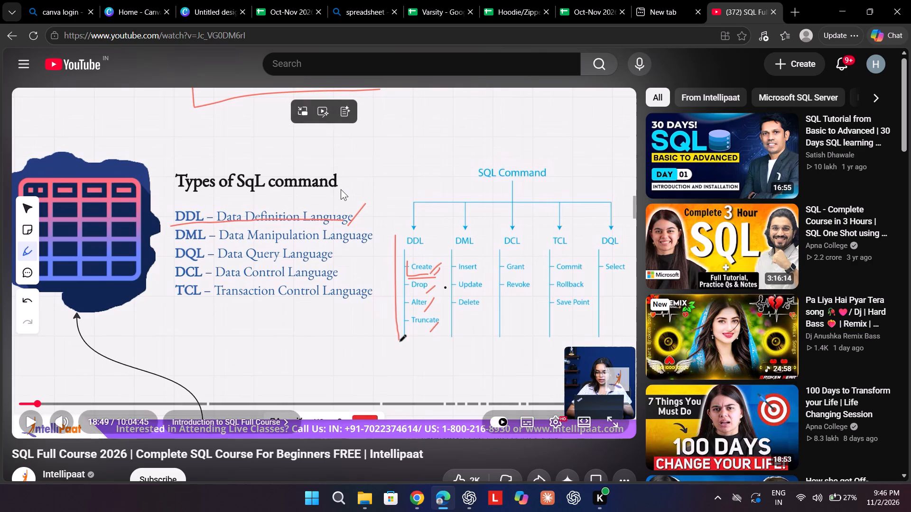
Return to the open new tab page, leaving the SQL course video open.
{"action": "left_click", "coordinate": [661, 1]}
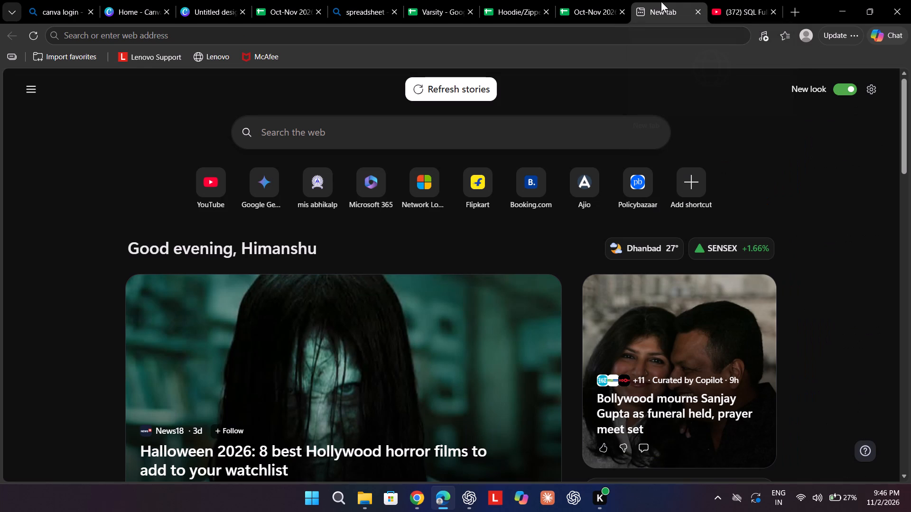